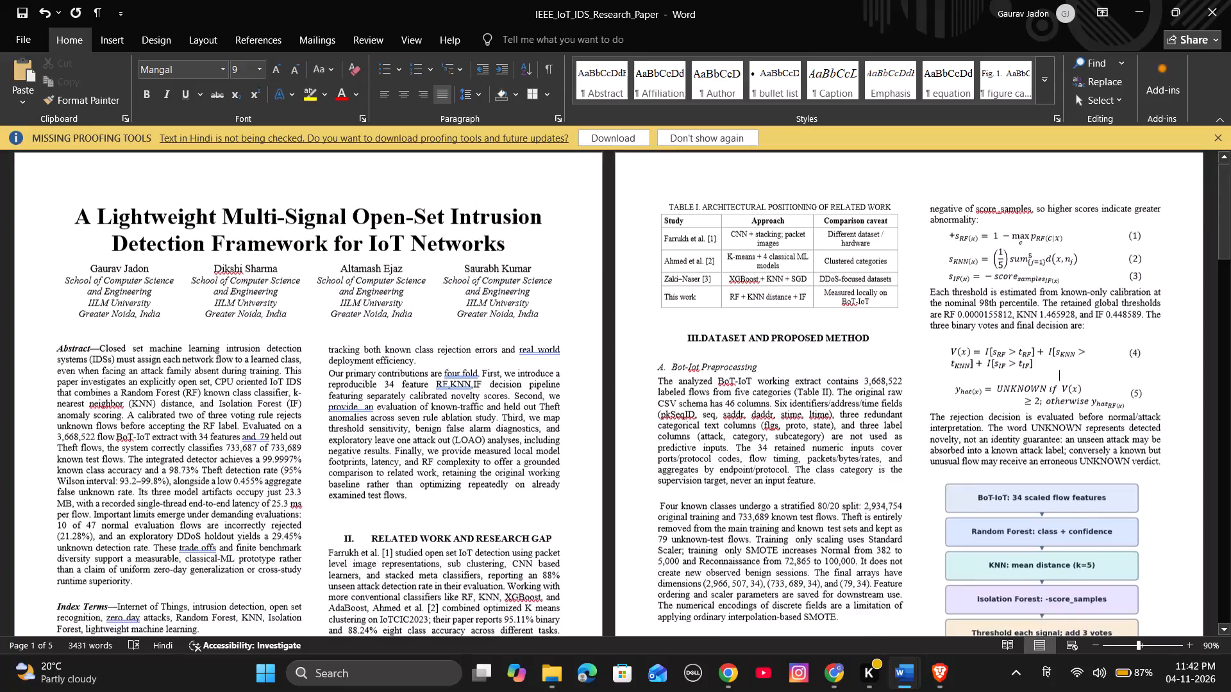
# Download the Hindi language pack installer for 64-bit Office and save it as OfficeSetup in the Major Project folder.
pyautogui.keyDown('ctrl'); pyautogui.scroll(-1, 1009, 513); pyautogui.keyUp('ctrl')
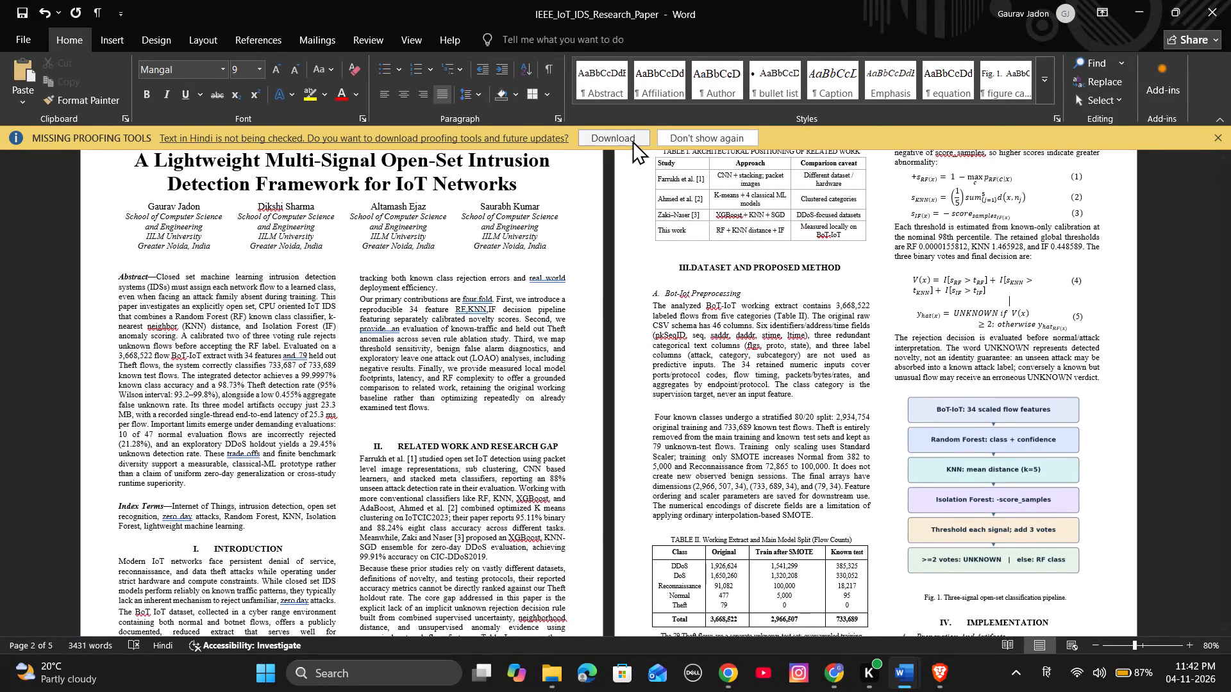
pyautogui.click(632, 140)
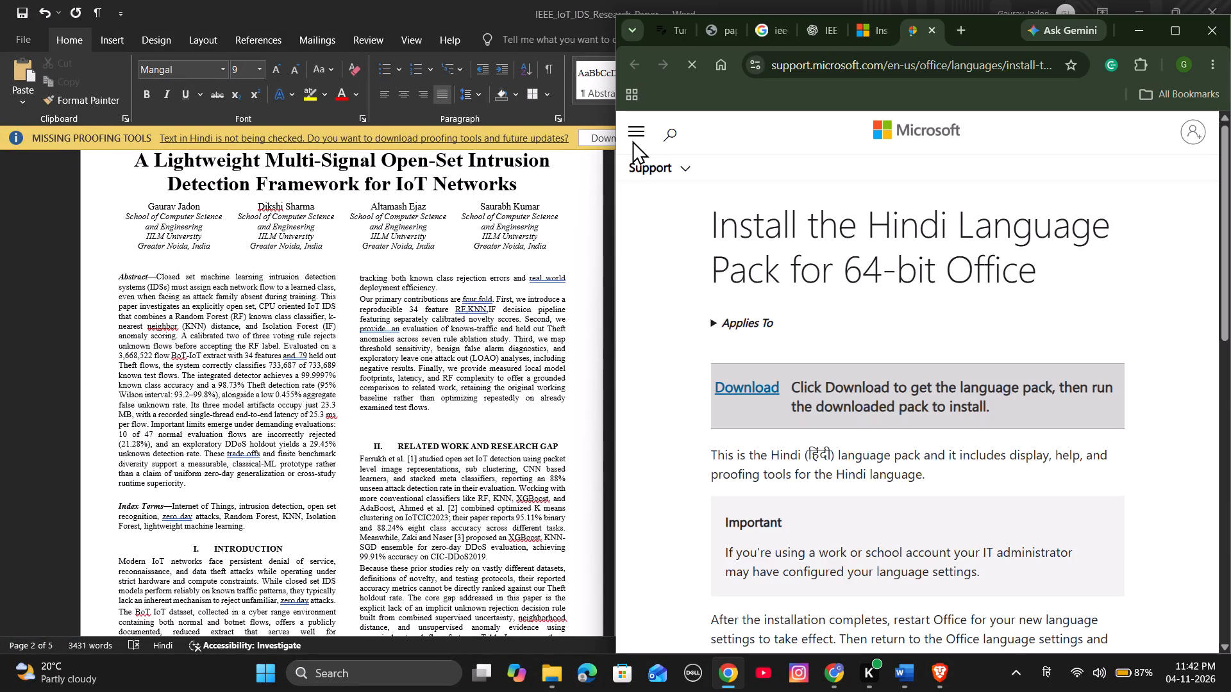
pyautogui.click(746, 385)
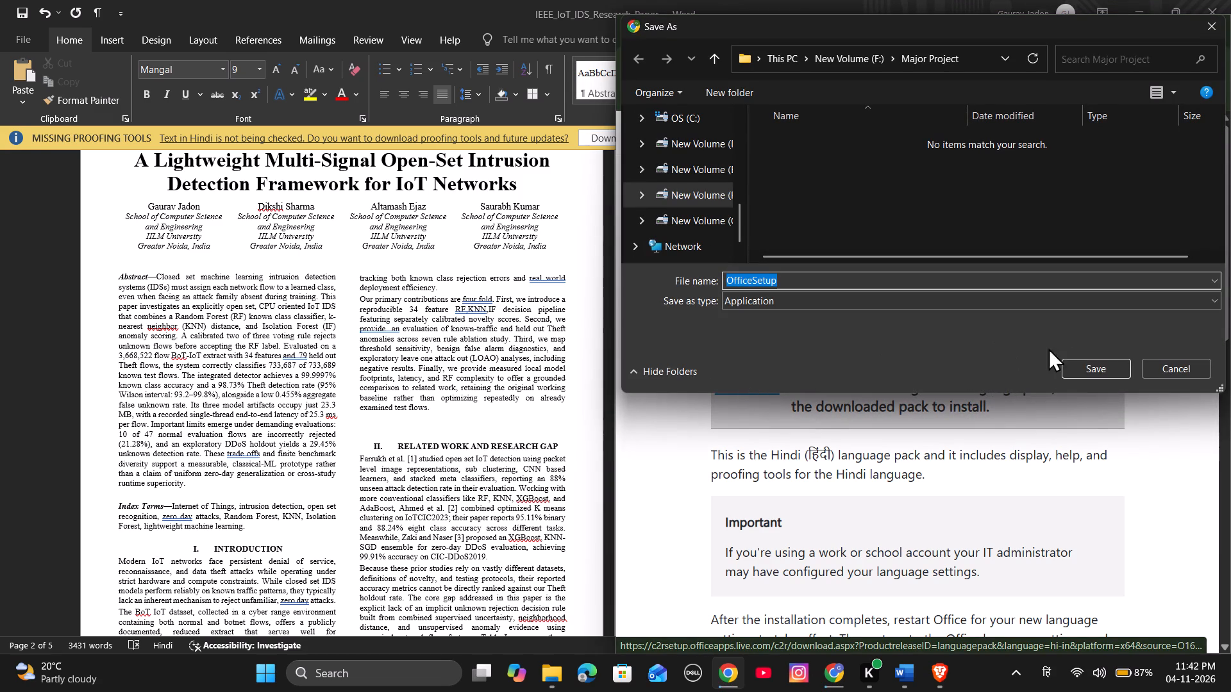
pyautogui.click(1089, 360)
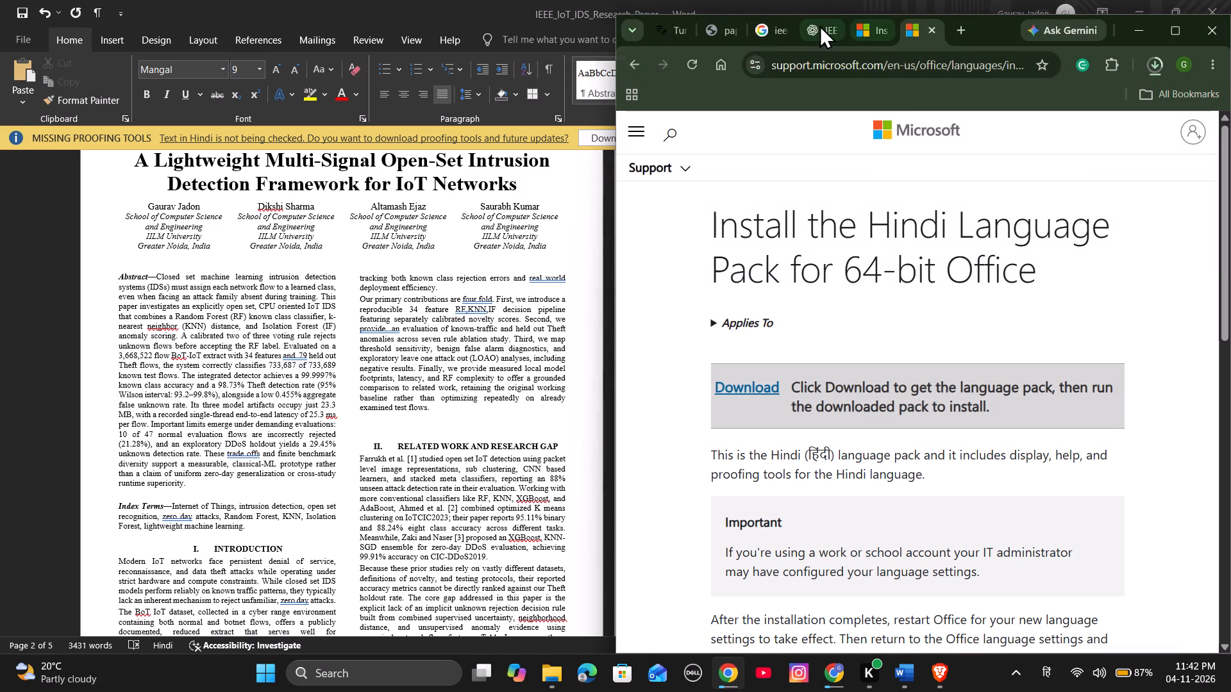
# Bring up the open ChatGPT conversation in the browser.
pyautogui.click(823, 24)
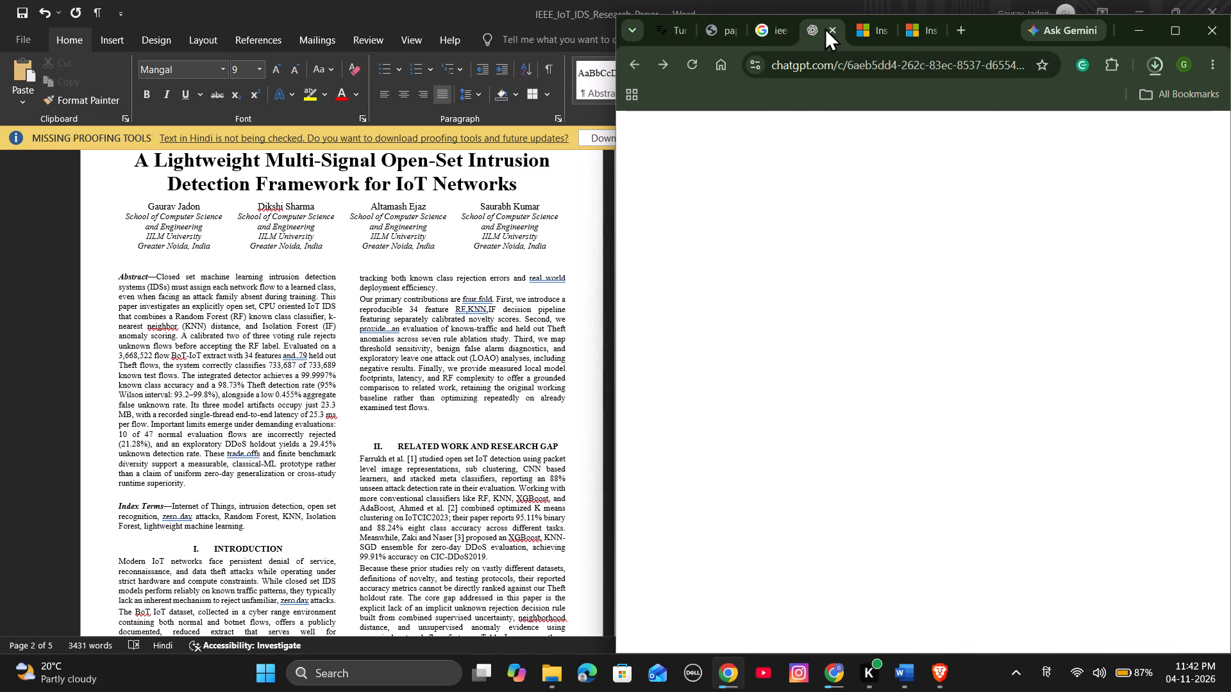
# Return to Word and examine the layout of the research paper's first three pages side by side.
pyautogui.click(559, 304)
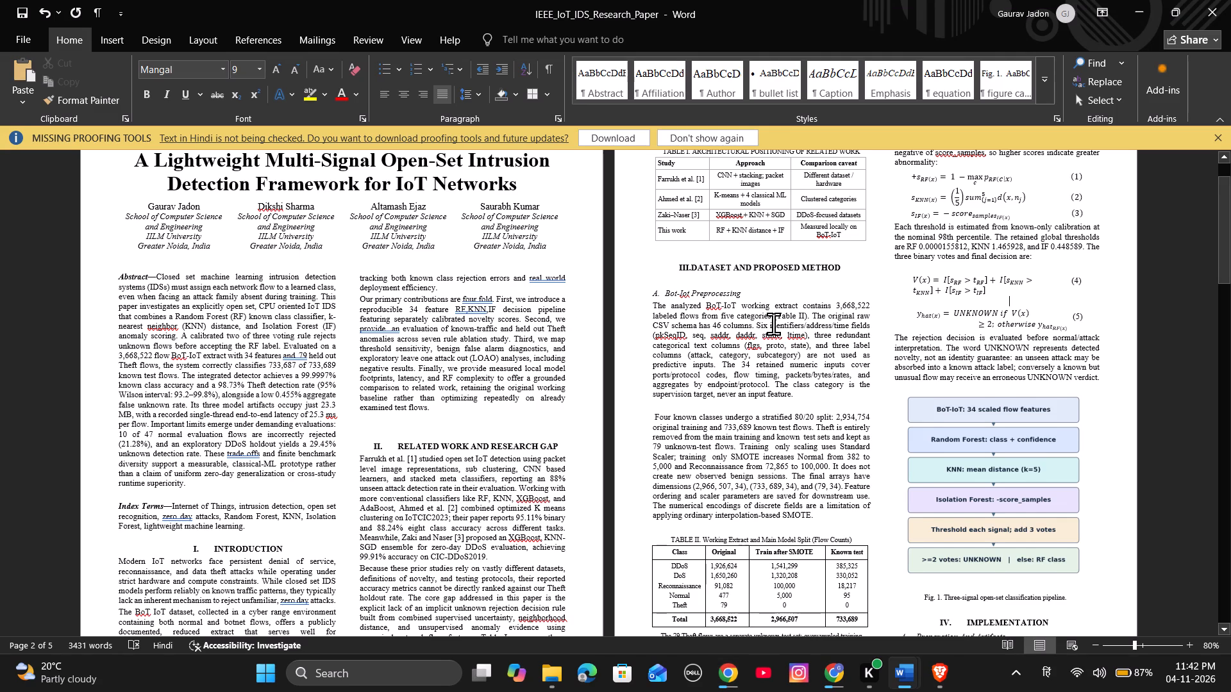
pyautogui.scroll(1, 773, 324)
pyautogui.keyDown('ctrl'); pyautogui.scroll(-3, 773, 324); pyautogui.keyUp('ctrl')
pyautogui.keyDown('ctrl'); pyautogui.scroll(1, 773, 324); pyautogui.keyUp('ctrl')
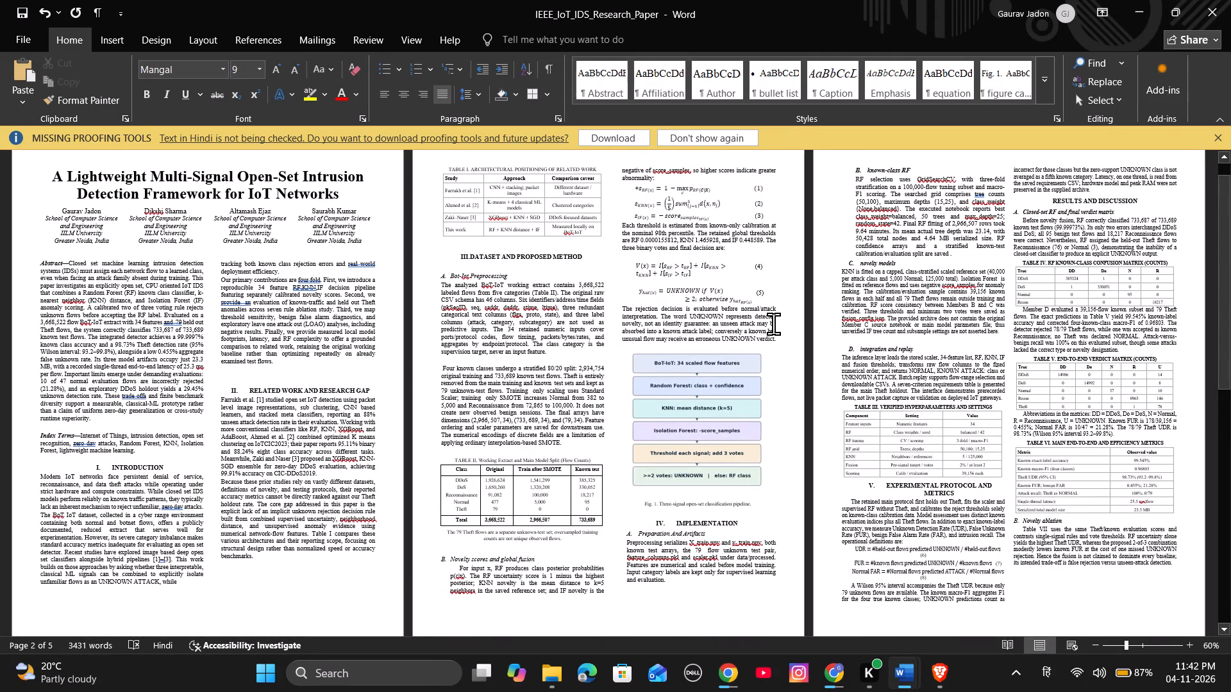
pyautogui.keyDown('ctrl'); pyautogui.scroll(1, 773, 324); pyautogui.keyUp('ctrl')
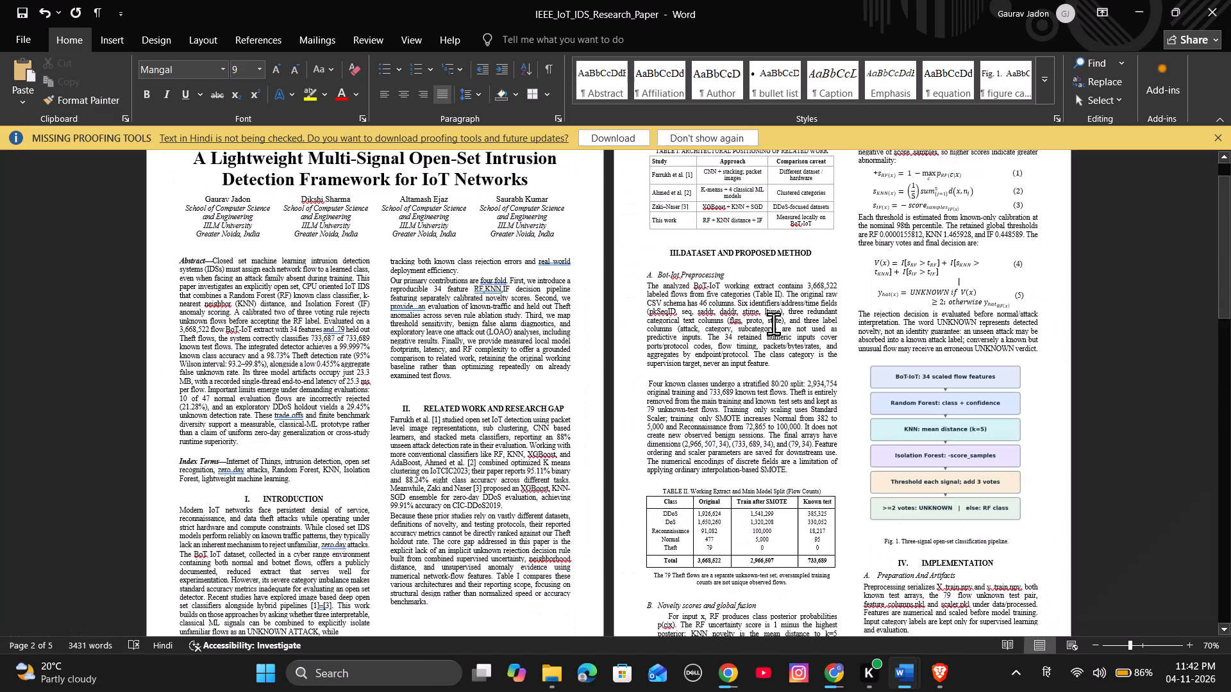
pyautogui.keyDown('ctrl'); pyautogui.scroll(-1, 773, 324); pyautogui.keyUp('ctrl')
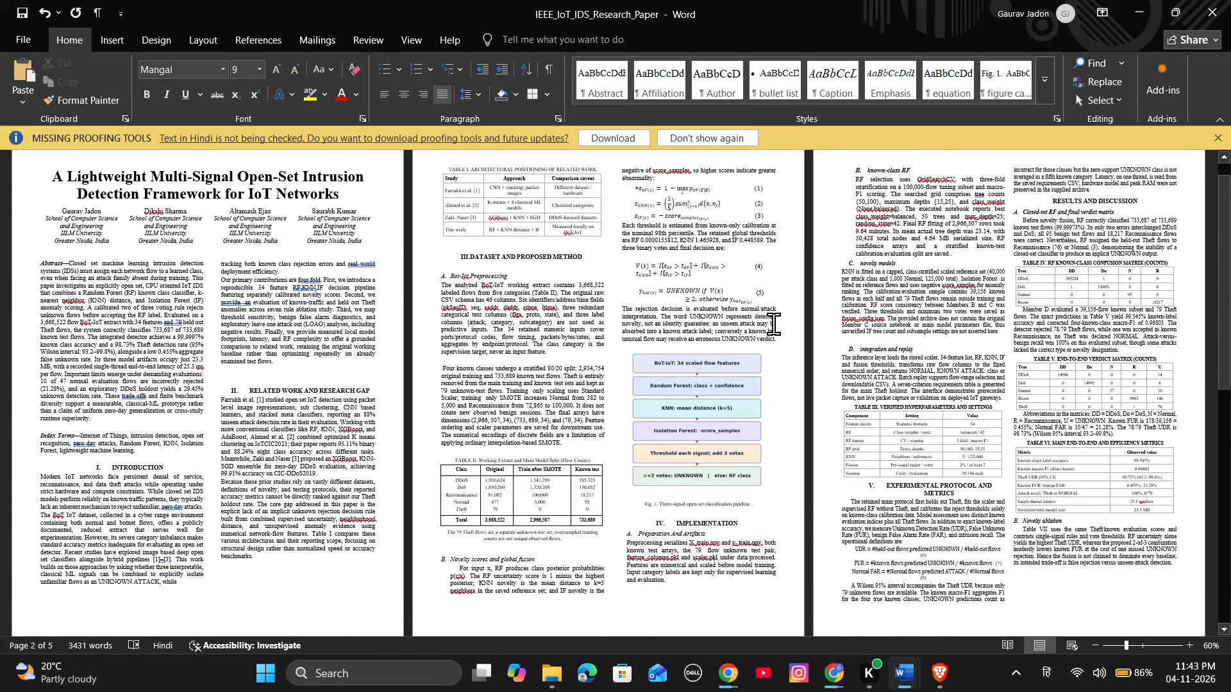
pyautogui.keyDown('ctrl'); pyautogui.scroll(1, 773, 324); pyautogui.keyUp('ctrl')
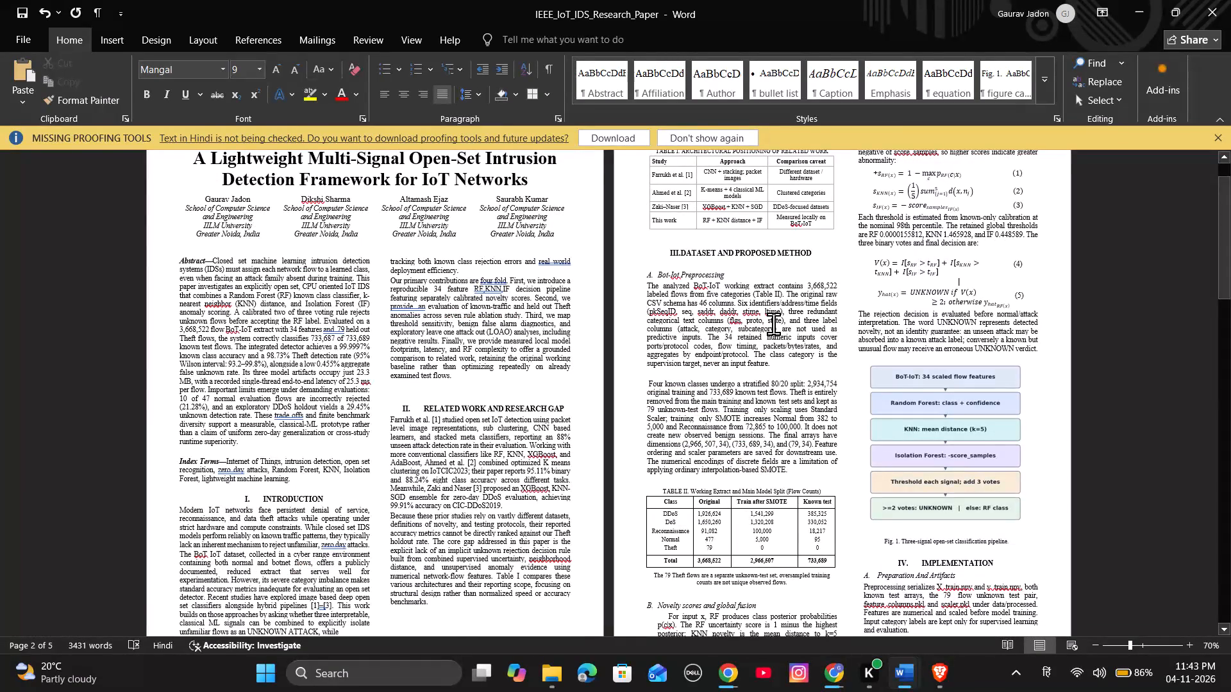
pyautogui.scroll(-1, 773, 324)
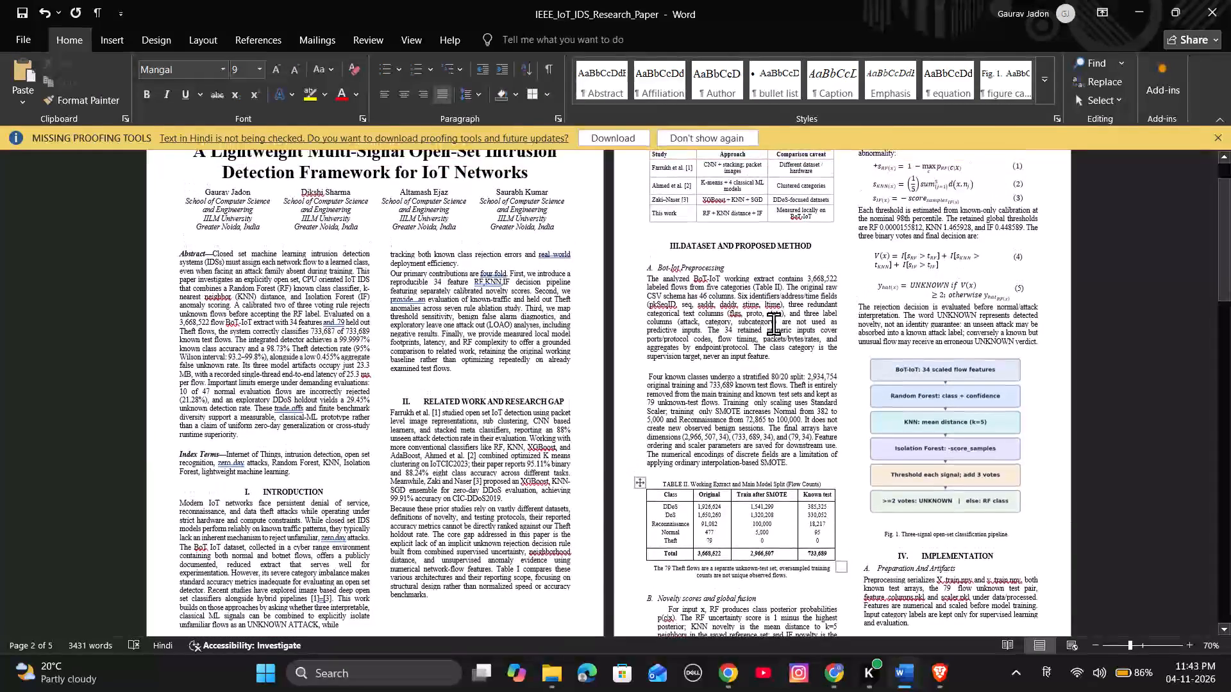
pyautogui.keyDown('ctrl'); pyautogui.scroll(-2, 773, 324); pyautogui.keyUp('ctrl')
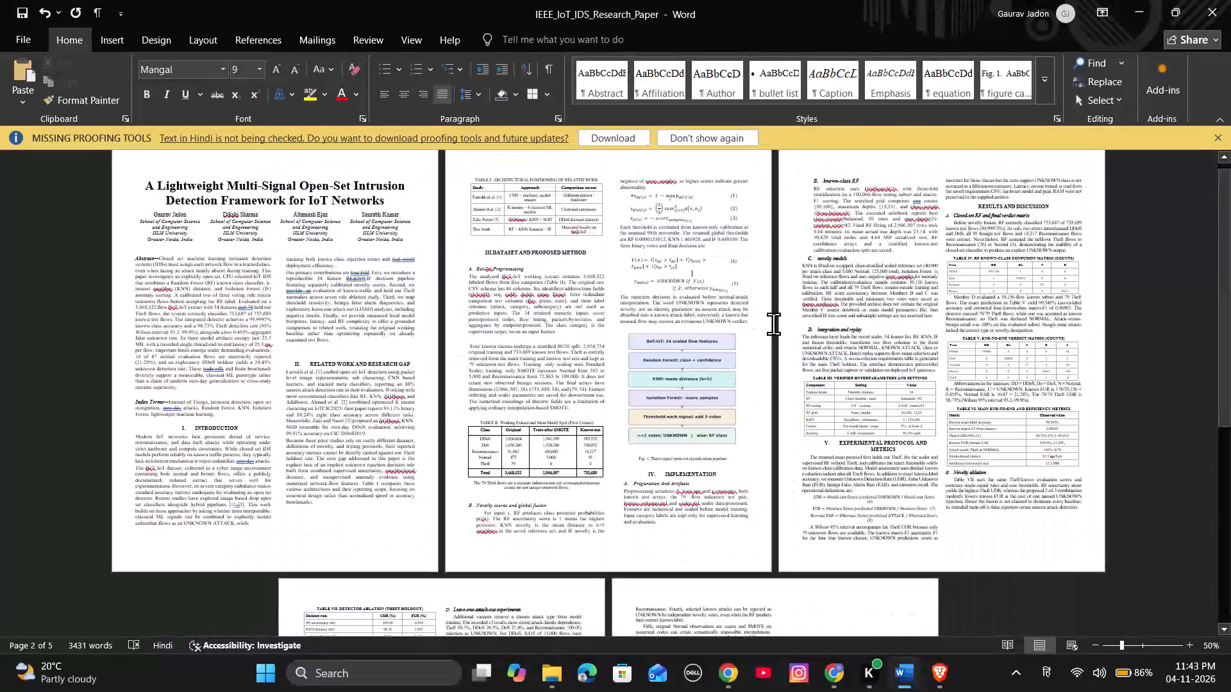
pyautogui.scroll(1, 656, 295)
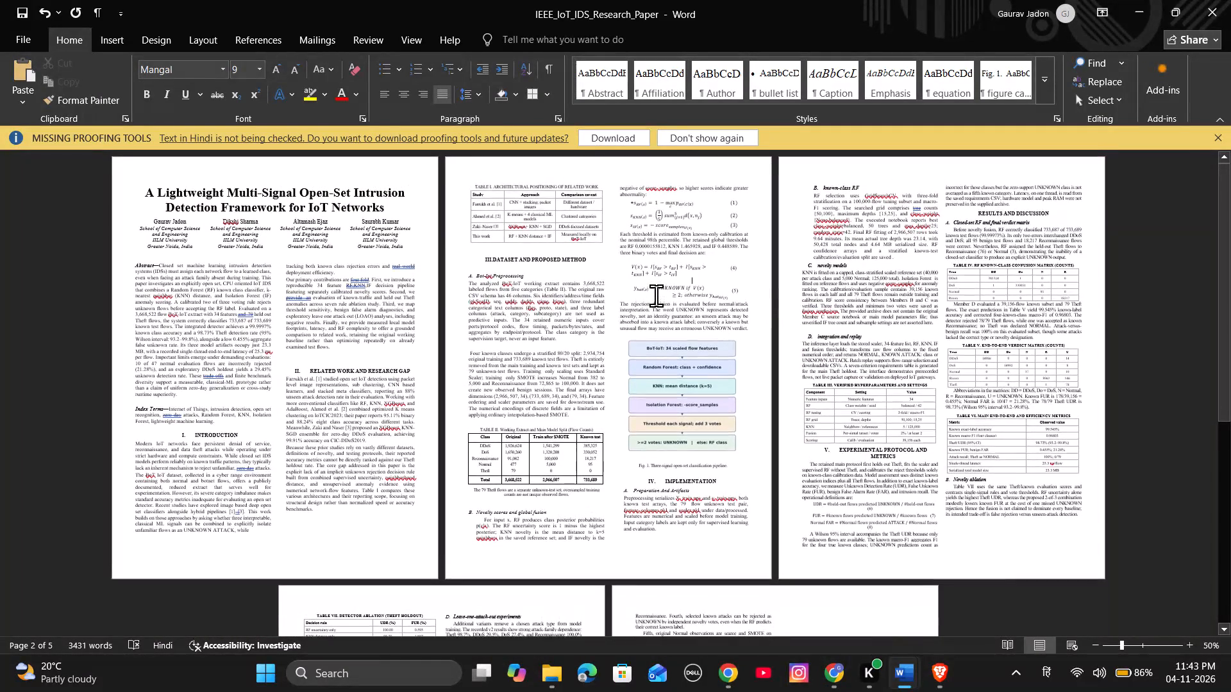
pyautogui.scroll(1, 656, 295)
pyautogui.keyDown('ctrl'); pyautogui.scroll(1, 656, 295); pyautogui.keyUp('ctrl')
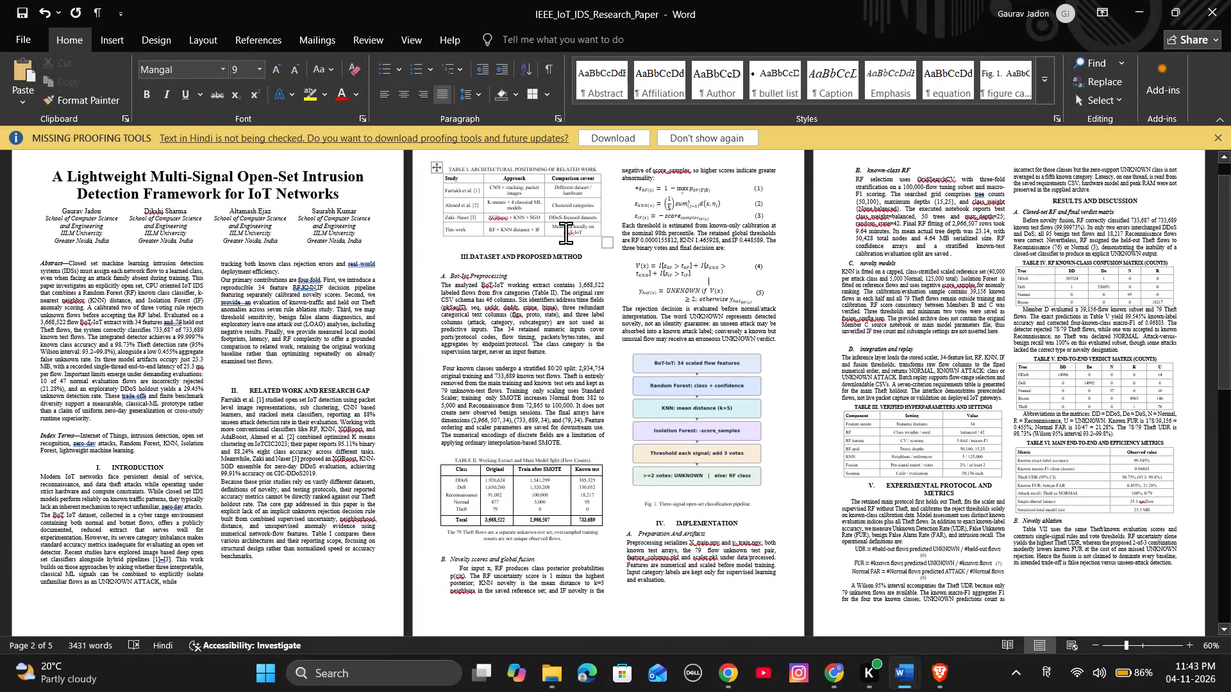
pyautogui.keyDown('ctrl'); pyautogui.scroll(1, 565, 233); pyautogui.keyUp('ctrl')
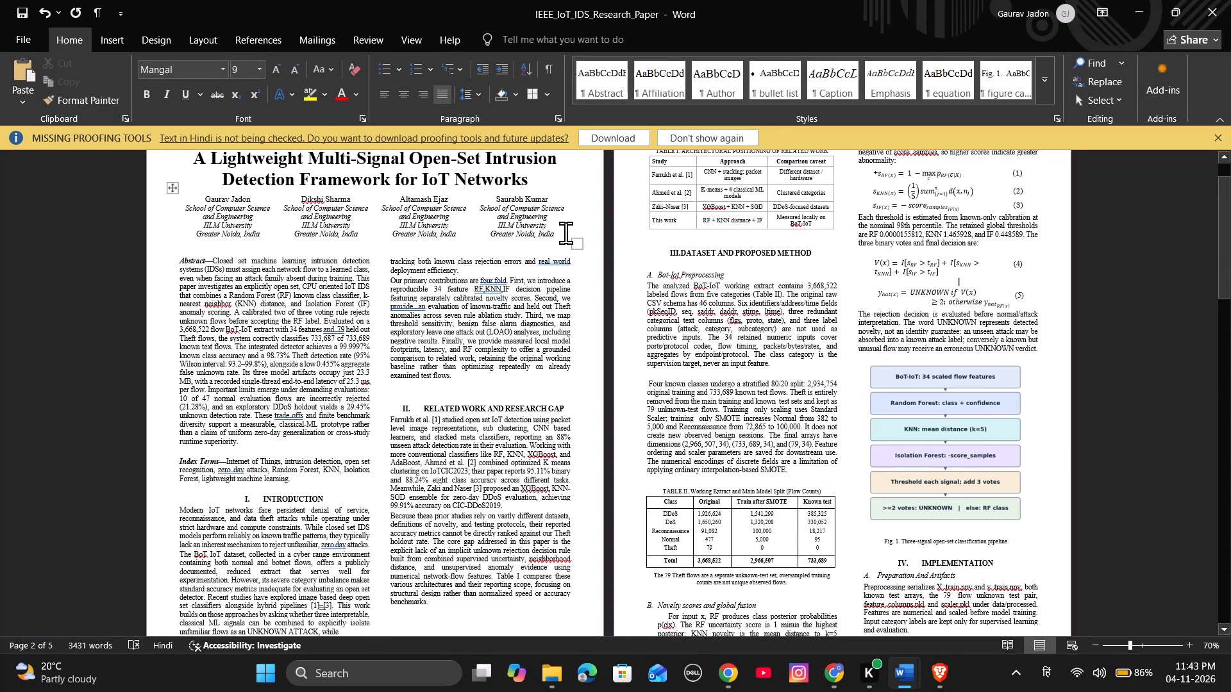
pyautogui.keyDown('ctrl'); pyautogui.scroll(-1, 565, 233); pyautogui.keyUp('ctrl')
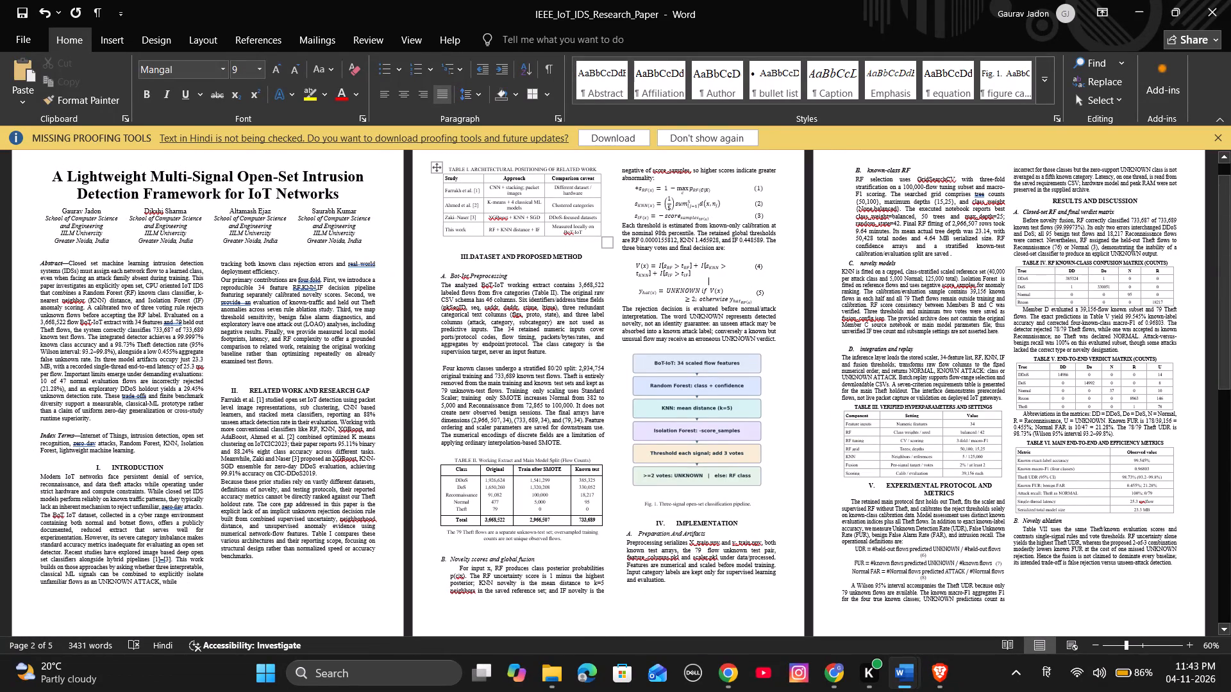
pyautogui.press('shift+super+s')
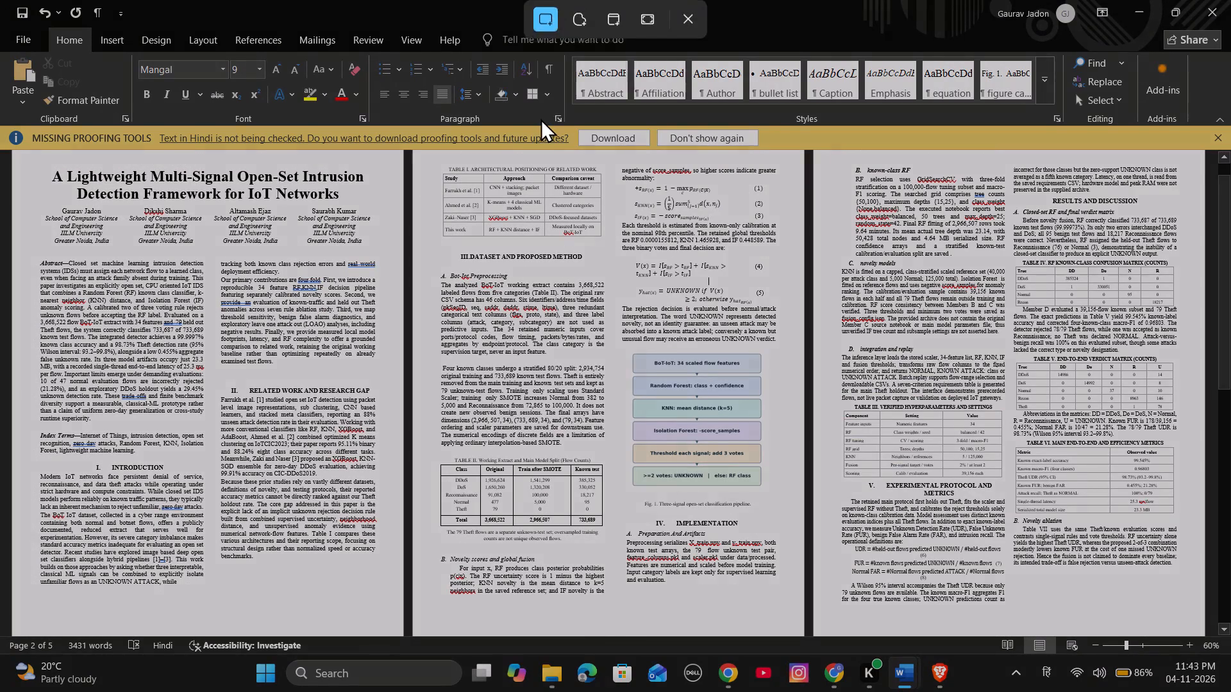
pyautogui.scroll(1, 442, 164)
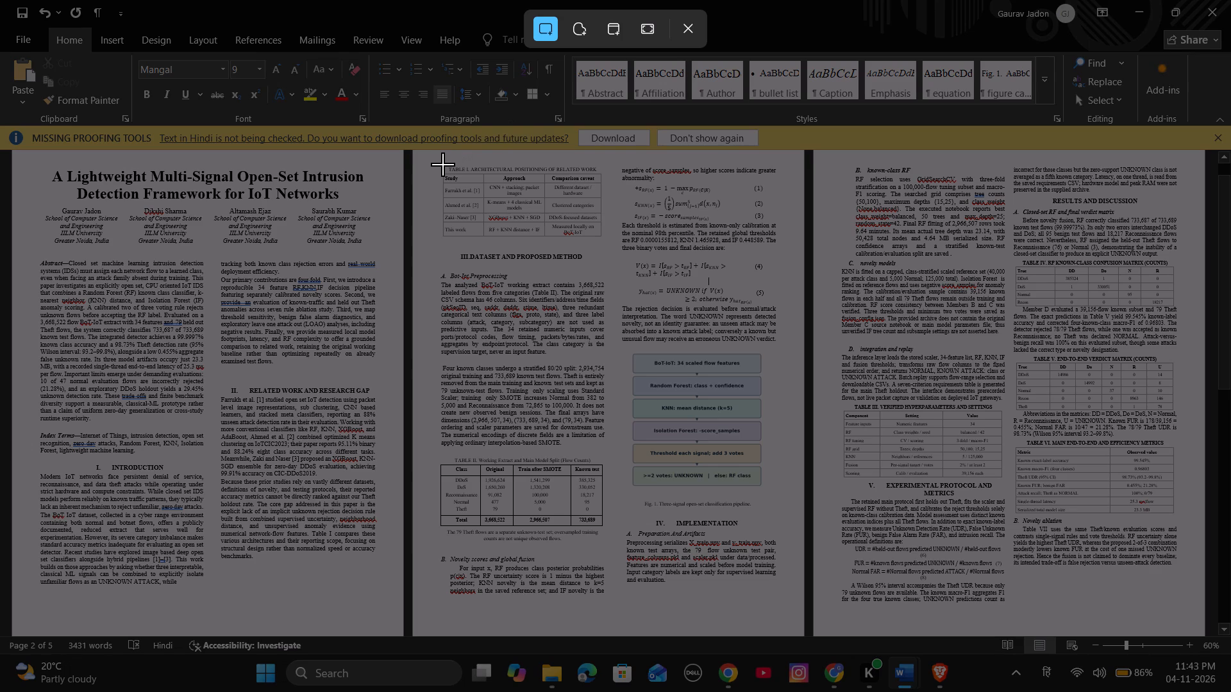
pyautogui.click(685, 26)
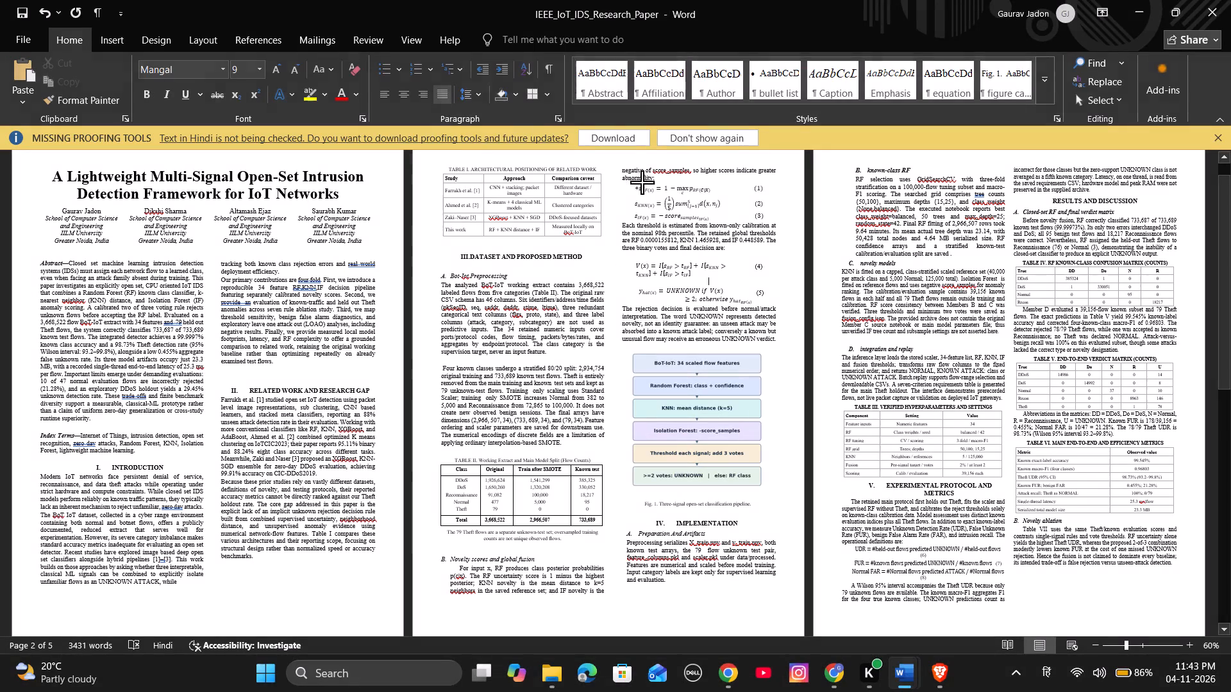
# Examine the paper's overall layout across all its pages, including the tables, equations and pipeline figure on the second page.
pyautogui.scroll(1, 613, 264)
pyautogui.keyDown('ctrl'); pyautogui.scroll(-3, 610, 430); pyautogui.keyUp('ctrl')
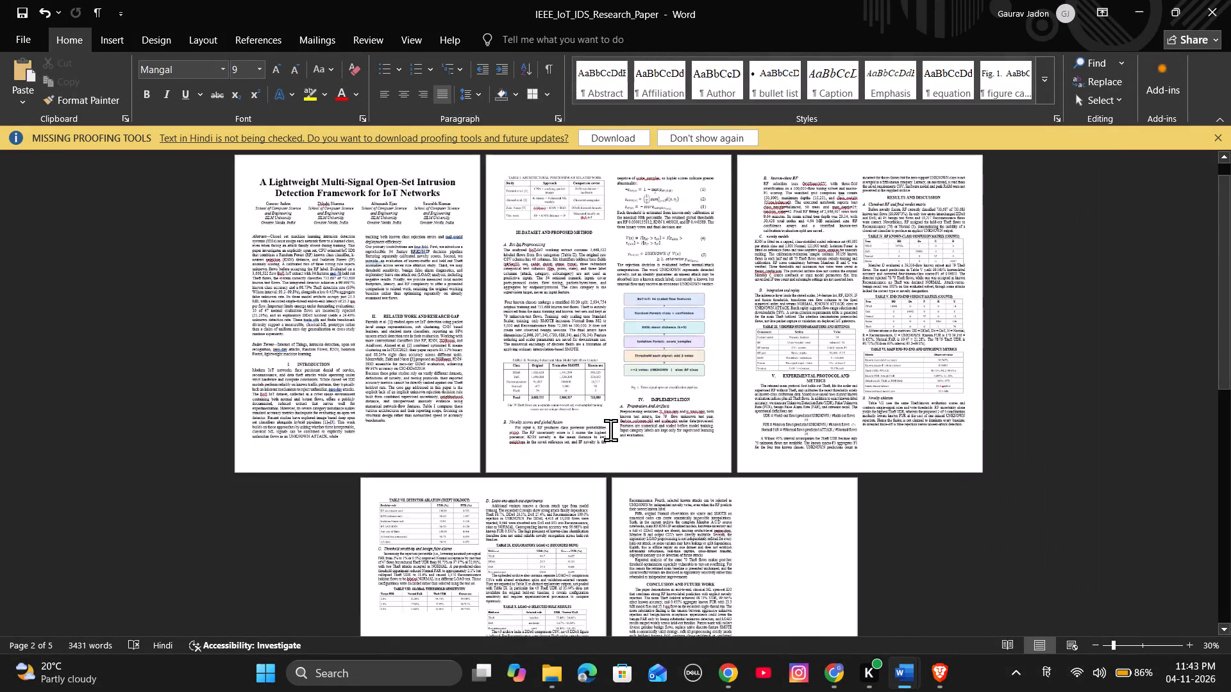
pyautogui.keyDown('ctrl'); pyautogui.scroll(1, 610, 430); pyautogui.keyUp('ctrl')
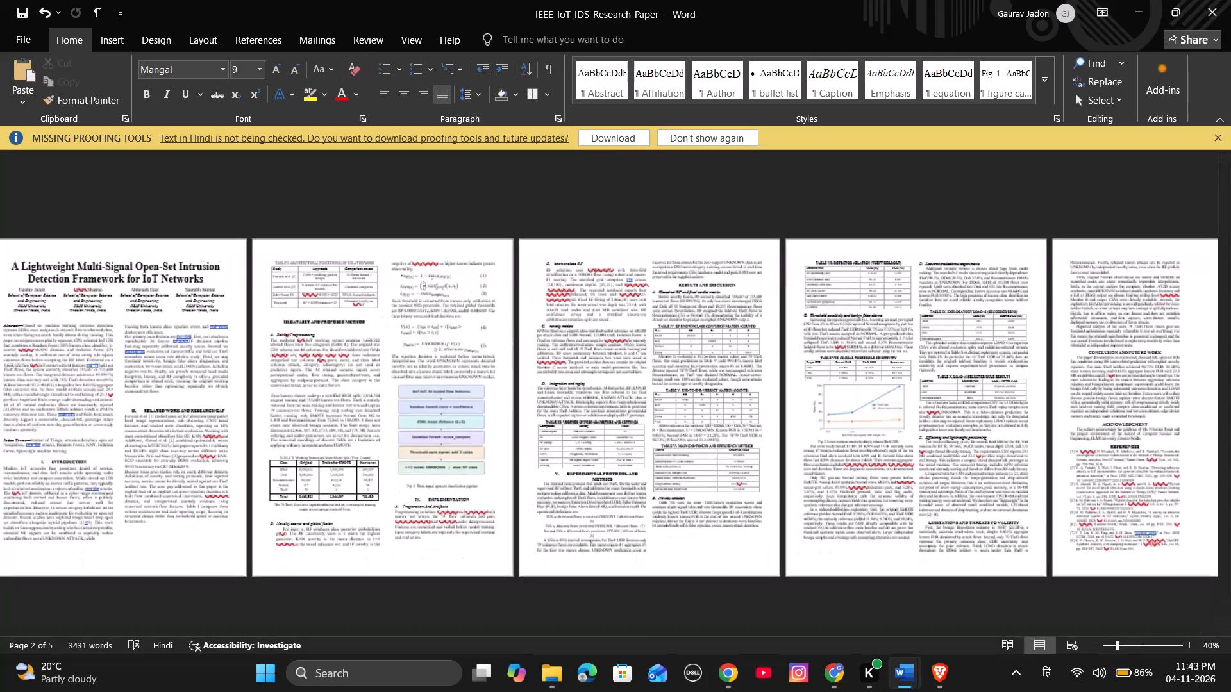
pyautogui.keyDown('ctrl'); pyautogui.scroll(3, 610, 430); pyautogui.keyUp('ctrl')
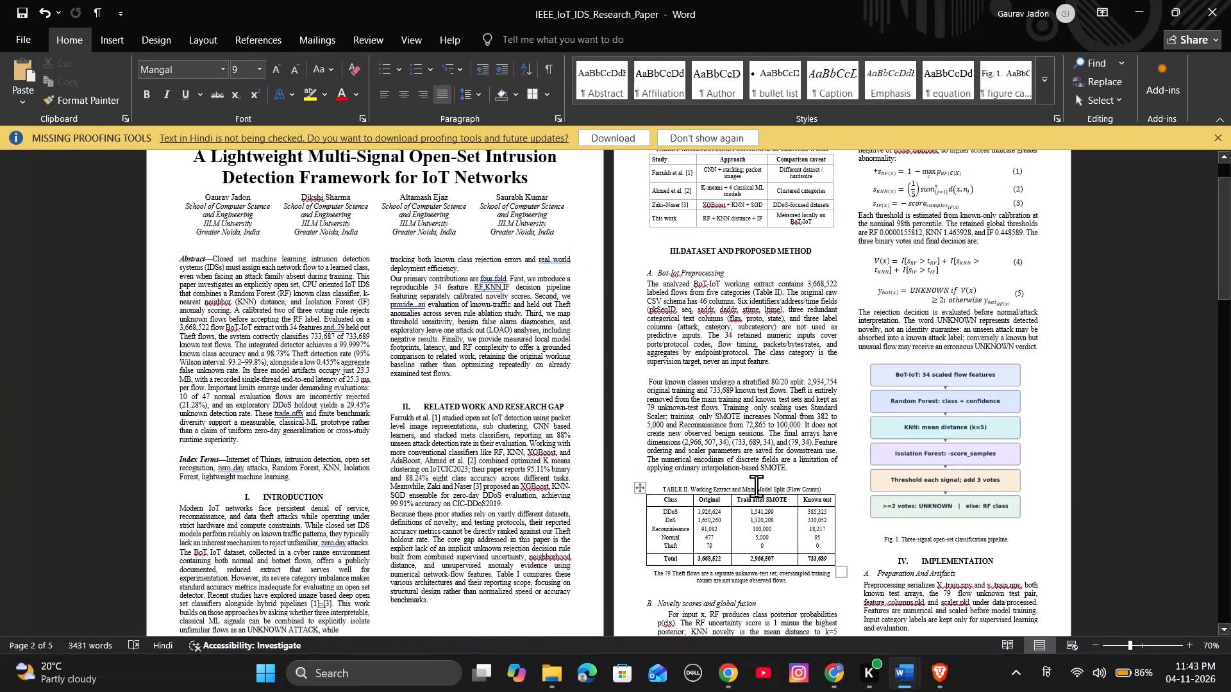
pyautogui.keyDown('ctrl'); pyautogui.scroll(-1, 756, 486); pyautogui.keyUp('ctrl')
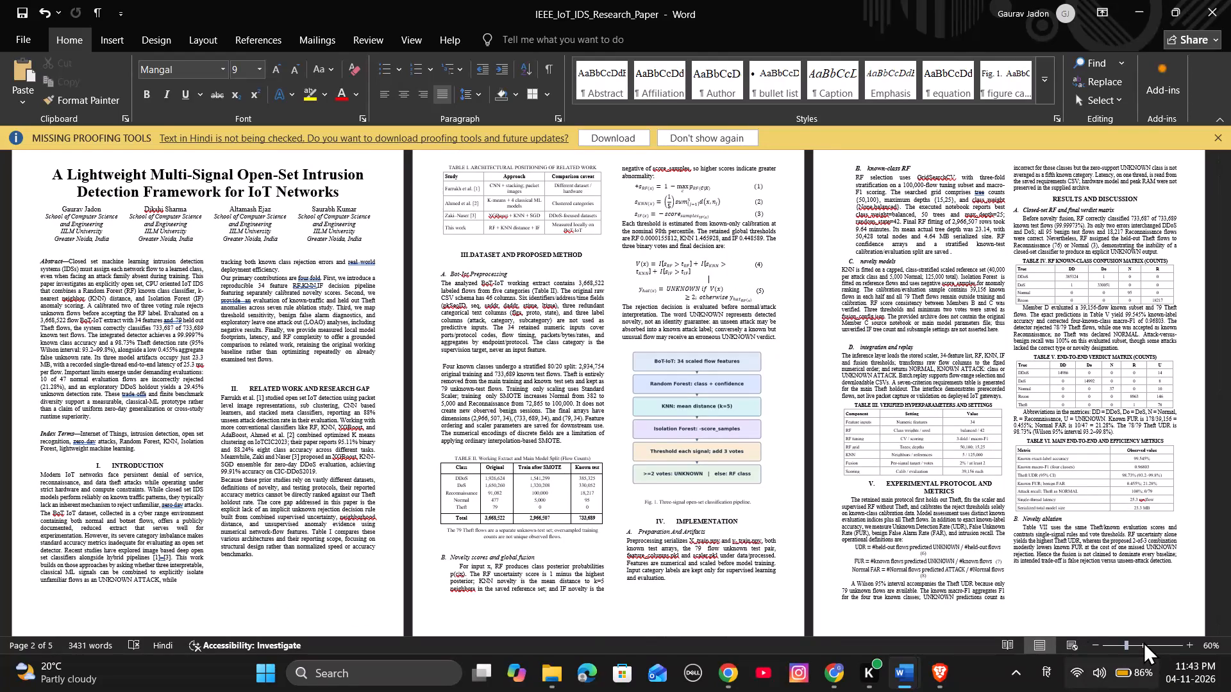
pyautogui.click(1126, 640)
pyautogui.moveTo(1124, 641); pyautogui.dragTo(1131, 641)
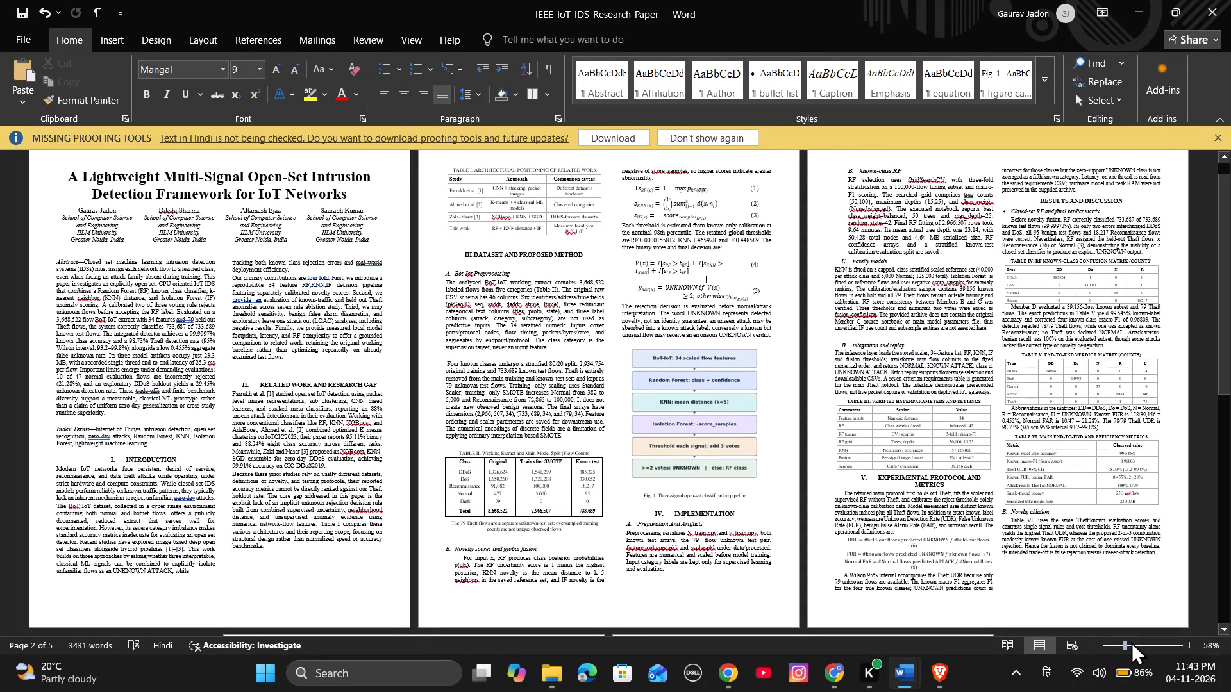
pyautogui.moveTo(1131, 641); pyautogui.dragTo(1141, 641)
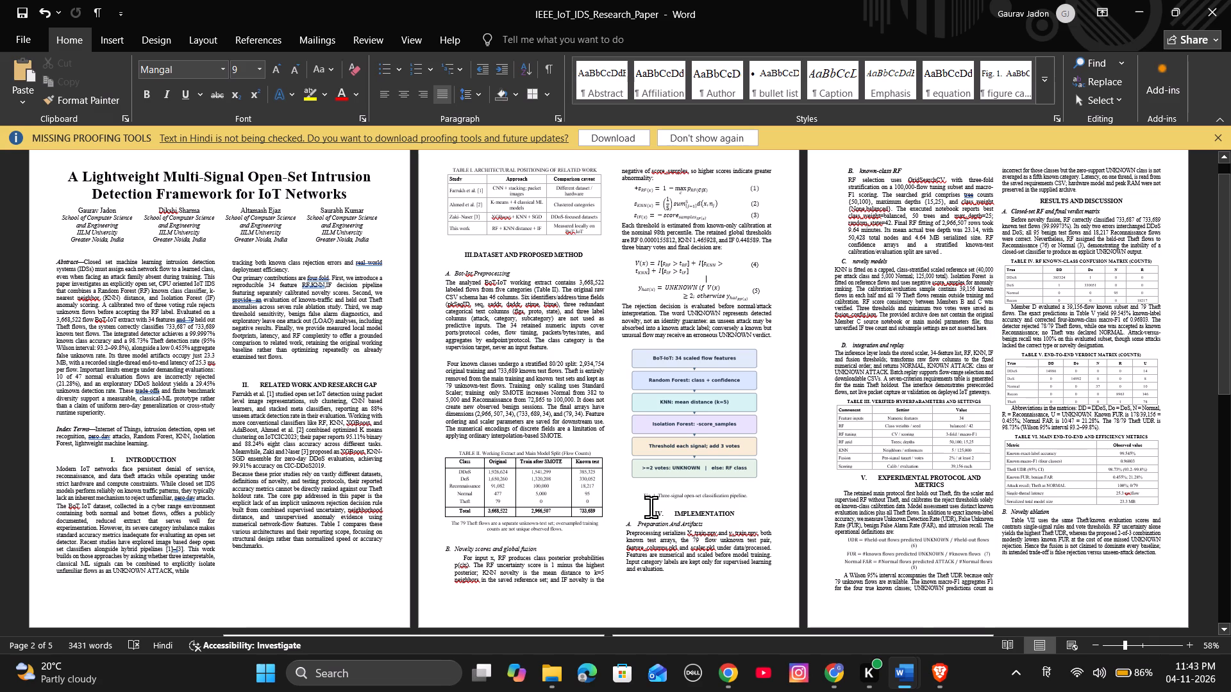
pyautogui.keyDown('ctrl'); pyautogui.scroll(2, 651, 507); pyautogui.keyUp('ctrl')
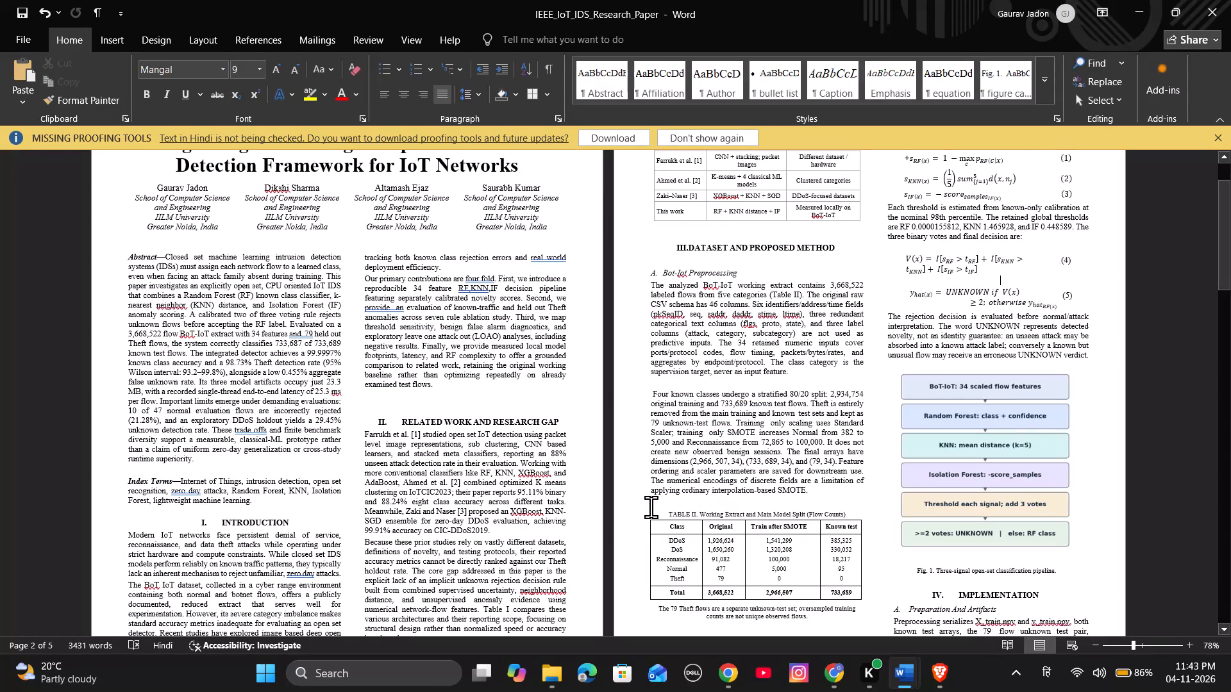
pyautogui.keyDown('ctrl'); pyautogui.scroll(-1, 651, 507); pyautogui.keyUp('ctrl')
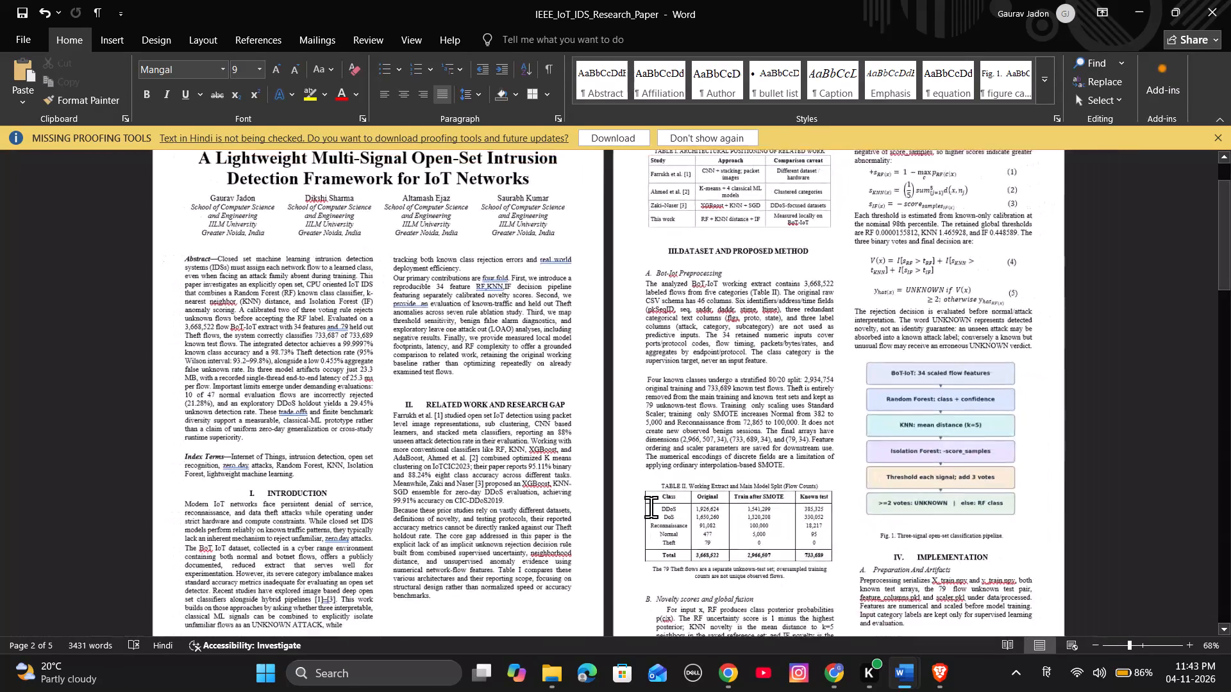
pyautogui.keyDown('ctrl'); pyautogui.scroll(-1, 651, 507); pyautogui.keyUp('ctrl')
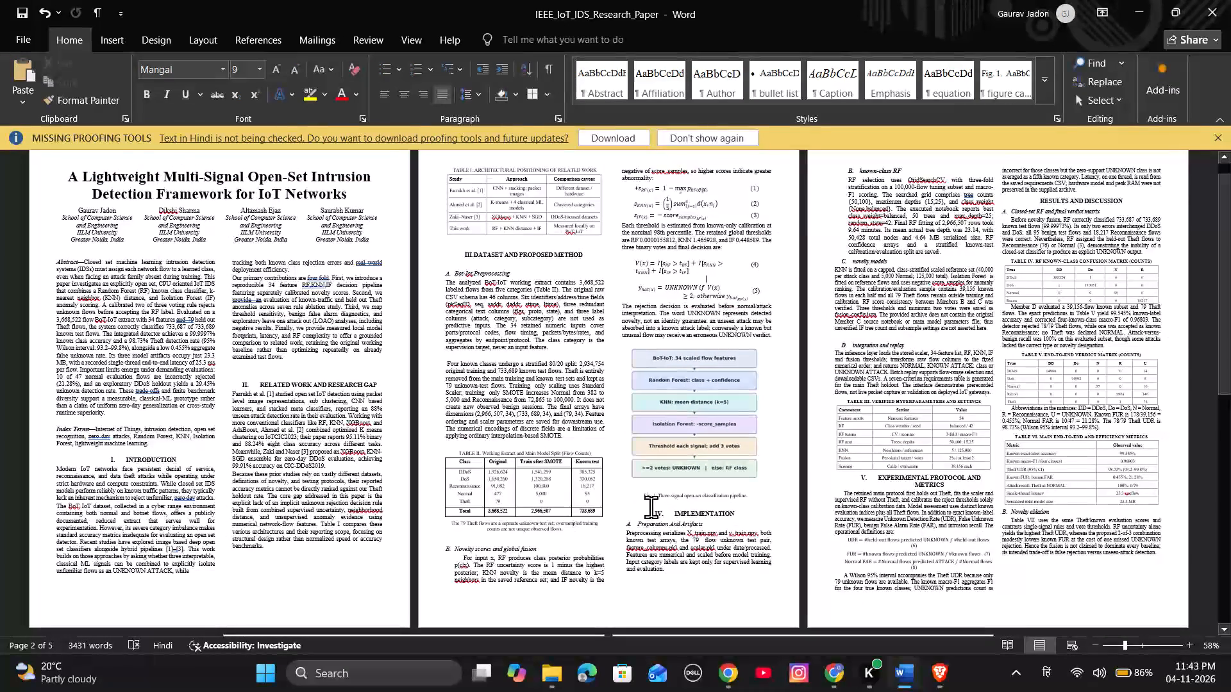
pyautogui.keyDown('ctrl'); pyautogui.scroll(1, 651, 507); pyautogui.keyUp('ctrl')
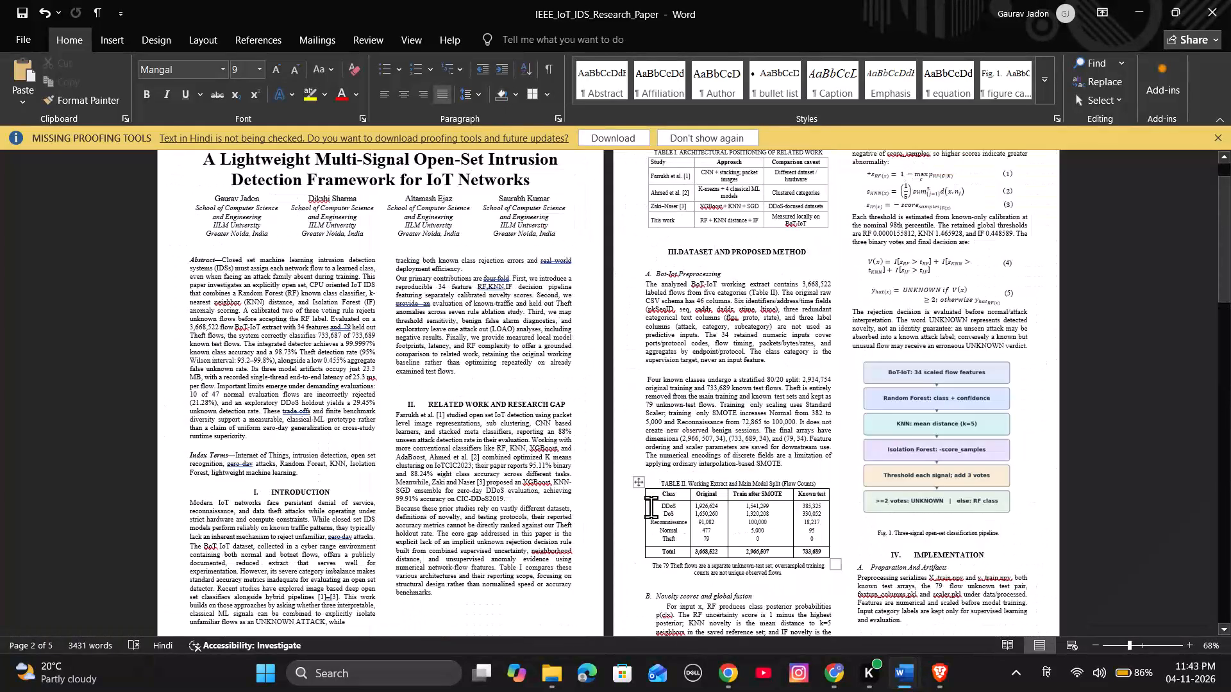
pyautogui.keyDown('ctrl'); pyautogui.scroll(-1, 651, 507); pyautogui.keyUp('ctrl')
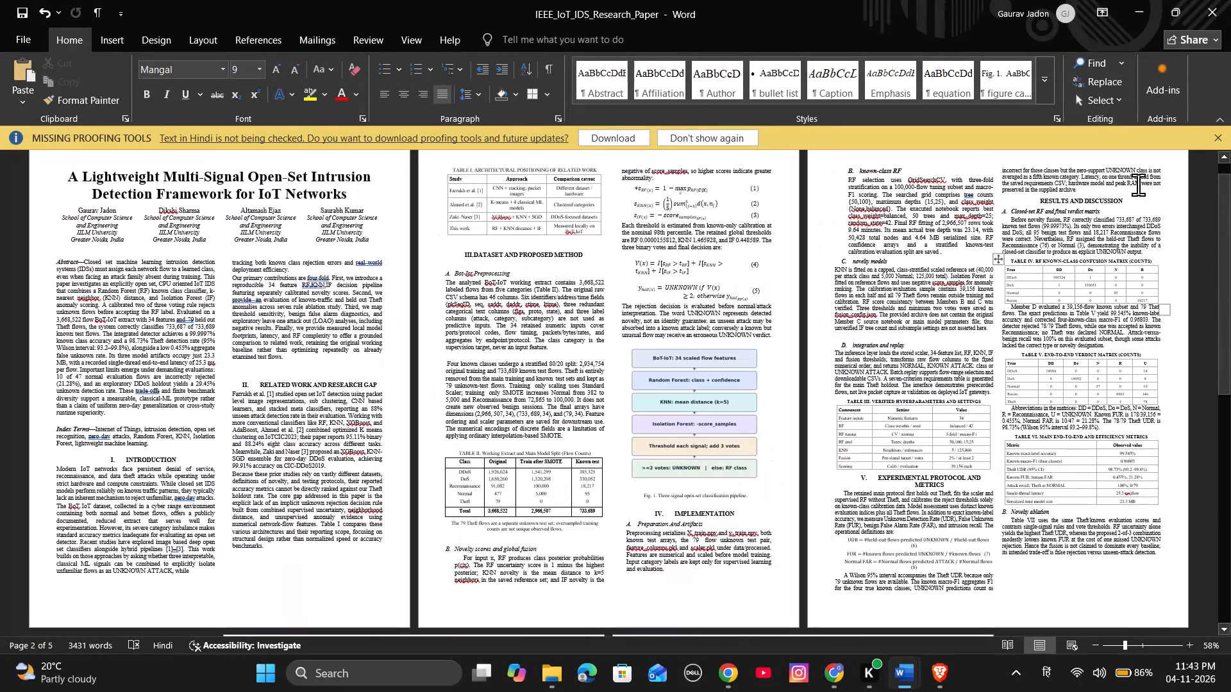
# Dismiss the missing proofing tools notice above the document.
pyautogui.click(1218, 134)
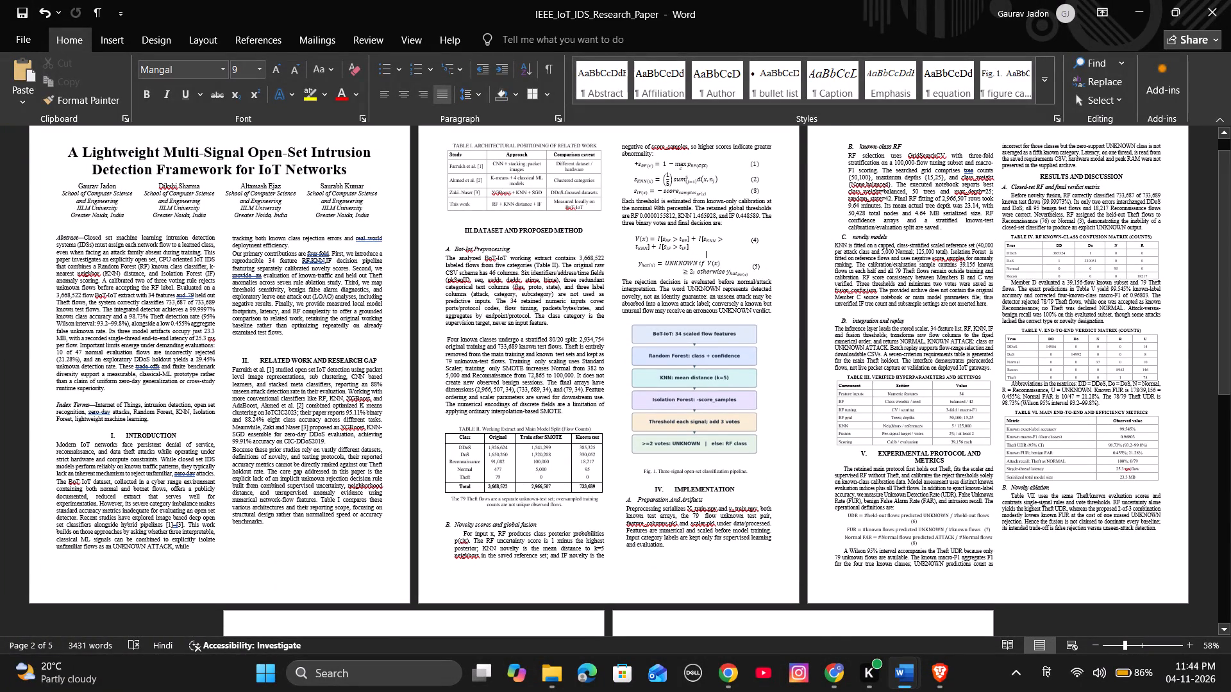
# Capture a screen snip of the second page's upper part, covering Table I, the Section III text and the equations.
pyautogui.keyDown('ctrl'); pyautogui.scroll(1, 683, 325); pyautogui.keyUp('ctrl')
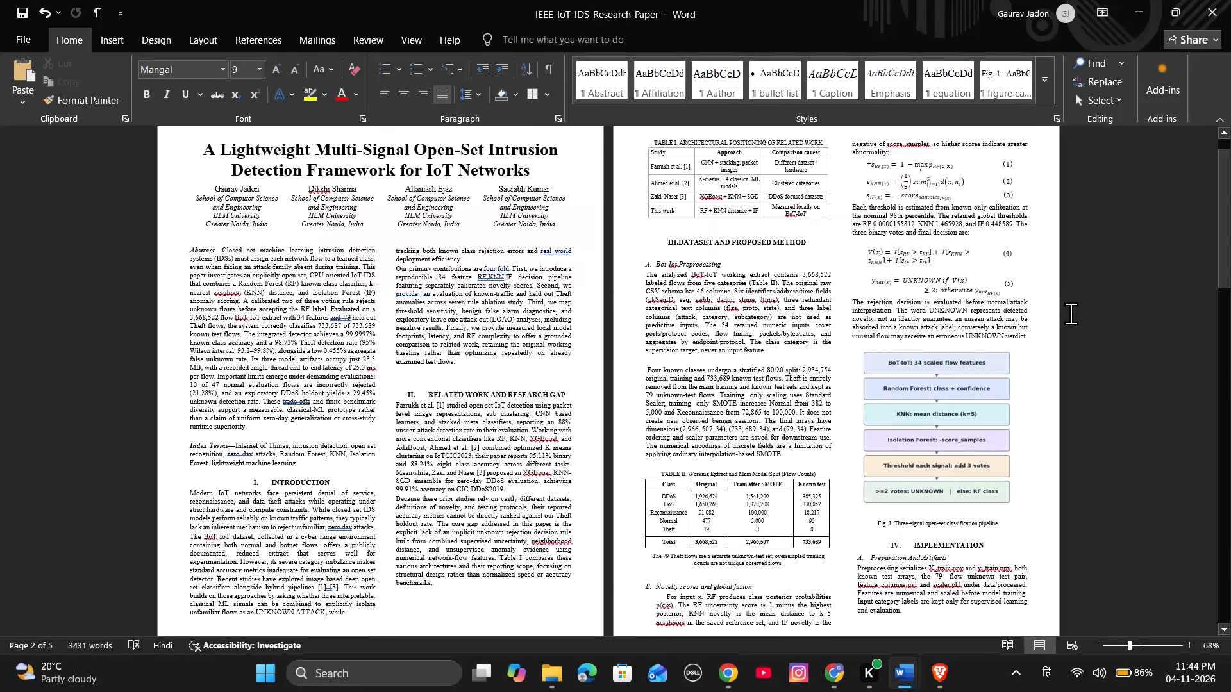
pyautogui.press('shift+super+s')
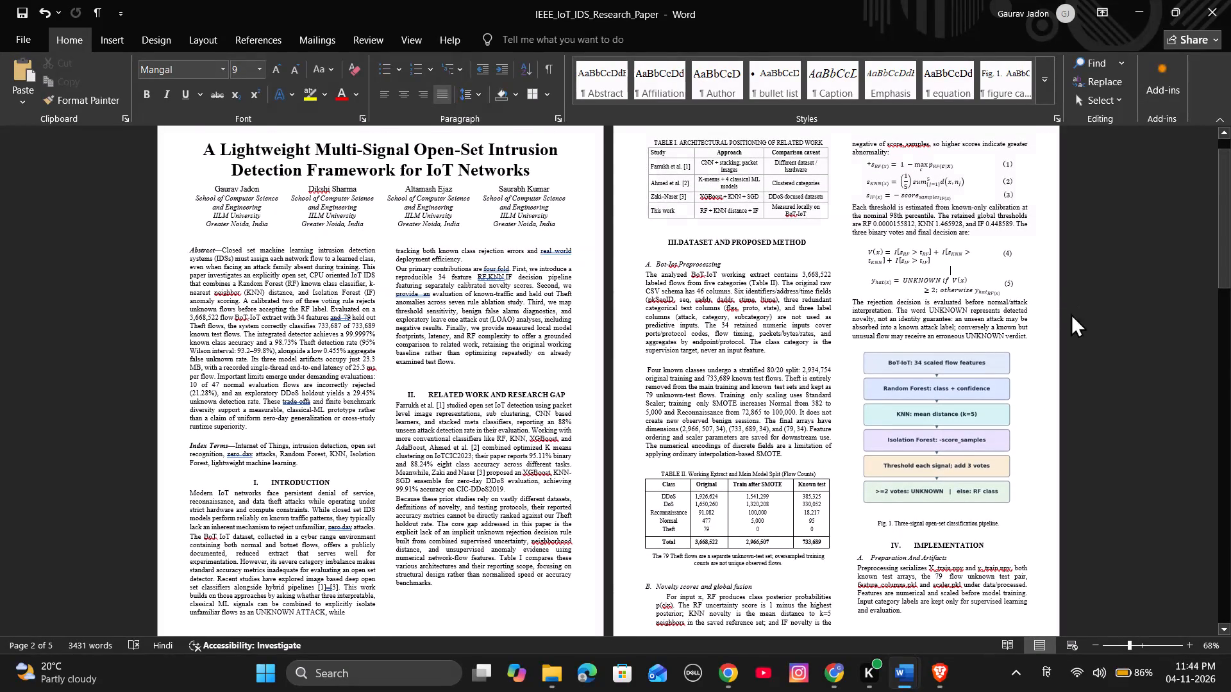
pyautogui.moveTo(626, 129); pyautogui.dragTo(1001, 401)
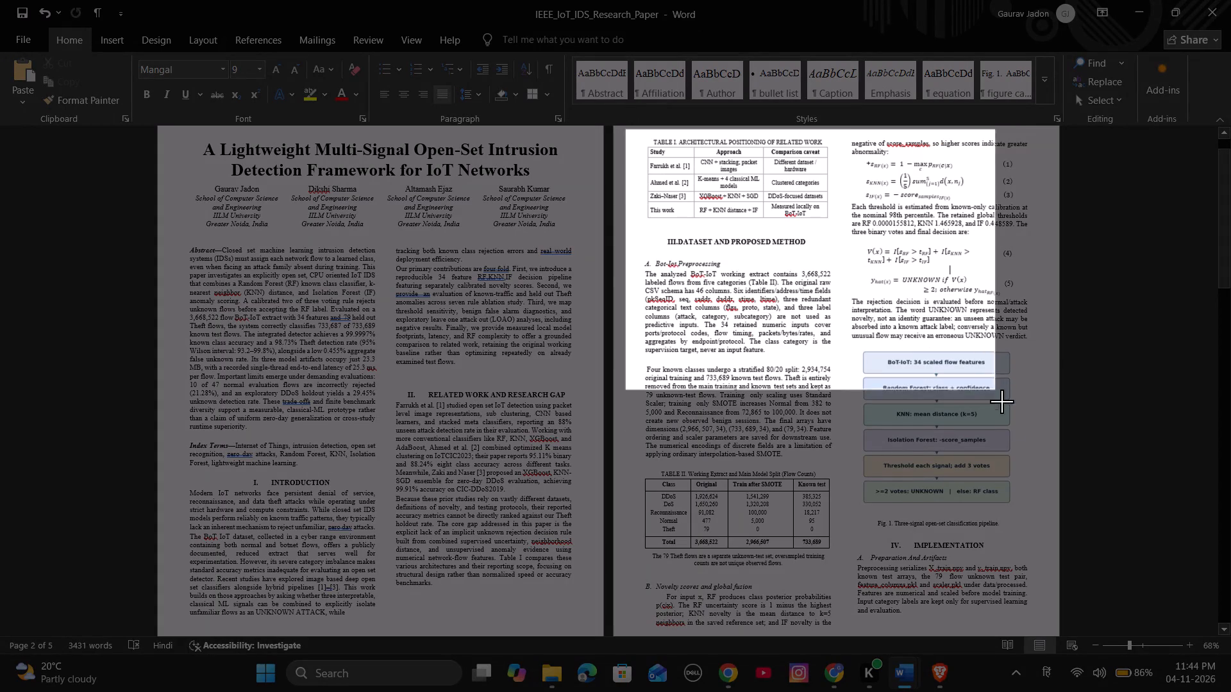
# Extend the screen snip to capture the second page down to the Section IV text, including Table II and Fig. 1.
pyautogui.moveTo(1001, 401); pyautogui.dragTo(1049, 636)
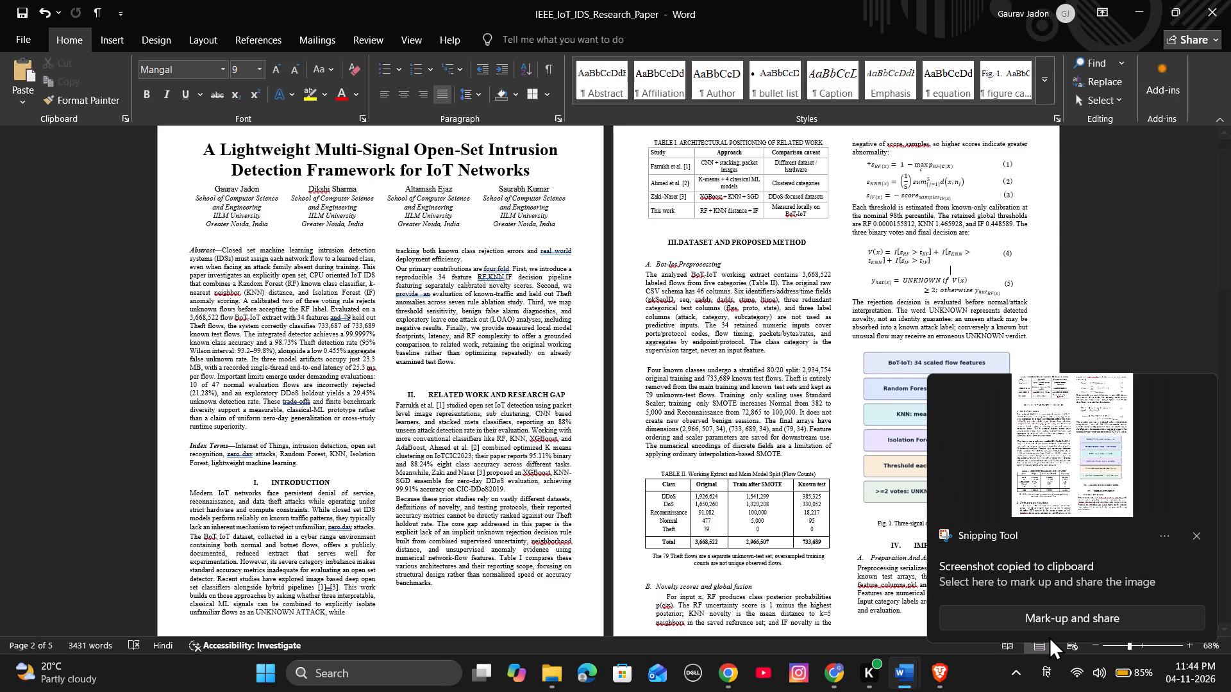
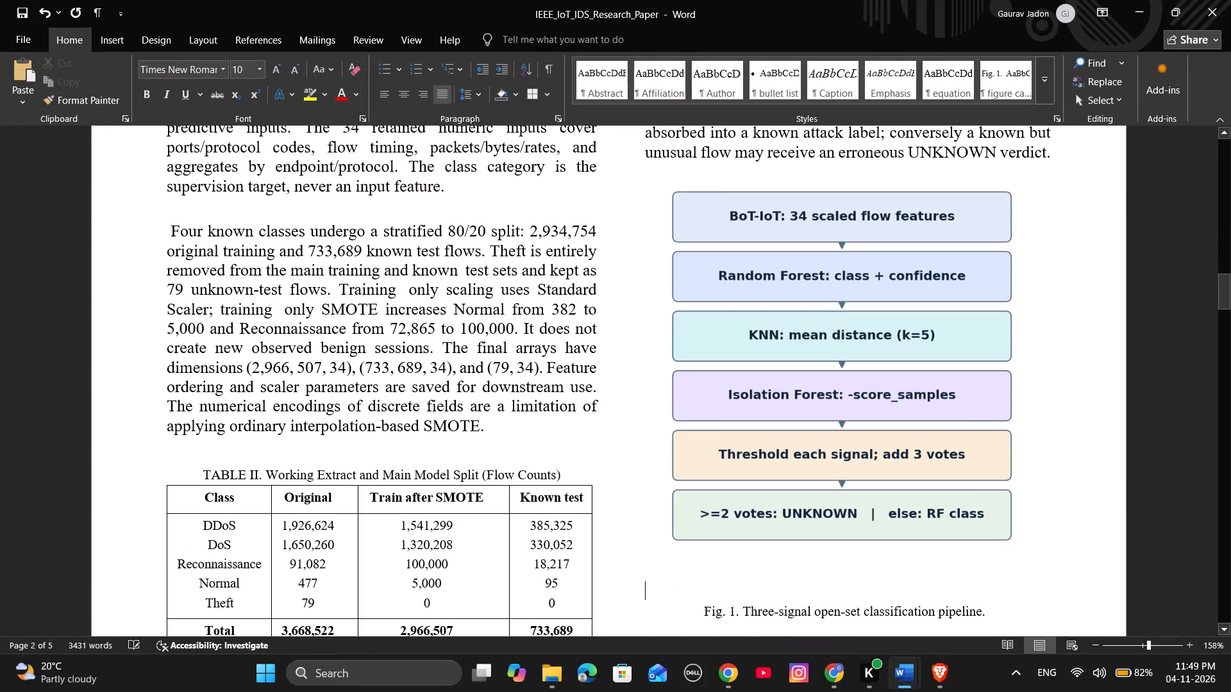
pyautogui.click(1001, 437)
pyautogui.moveTo(1001, 440); pyautogui.dragTo(1001, 460)
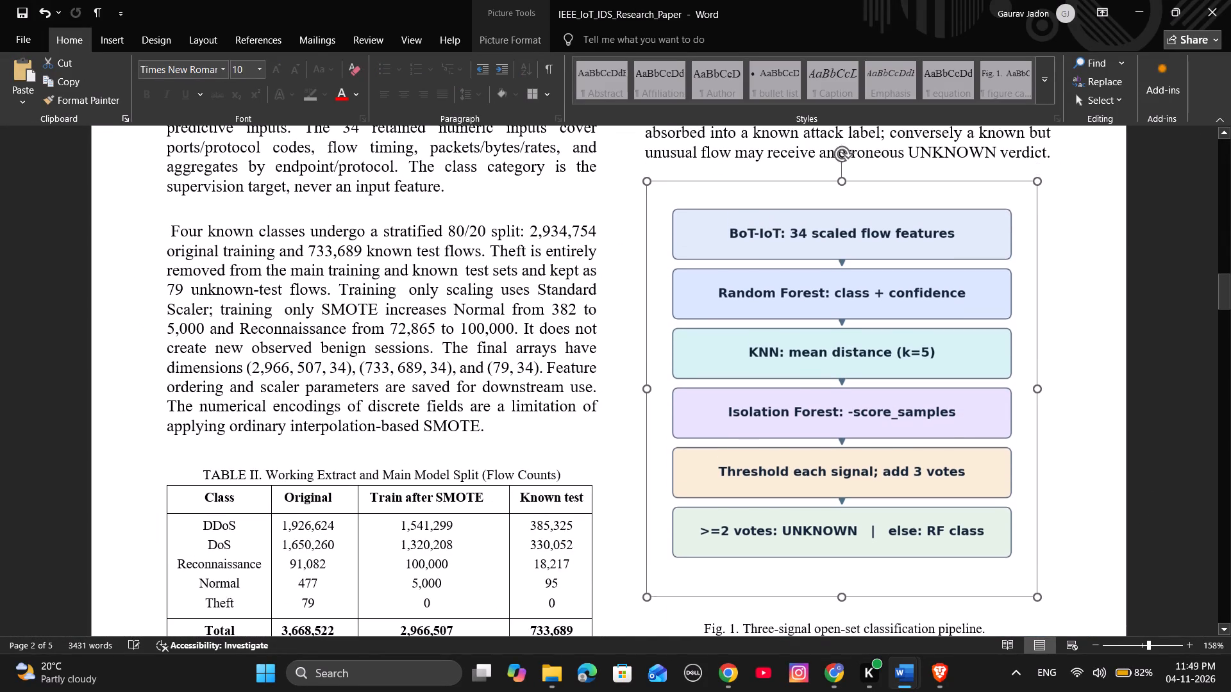
pyautogui.moveTo(1001, 460); pyautogui.dragTo(1003, 511)
pyautogui.click(1055, 161)
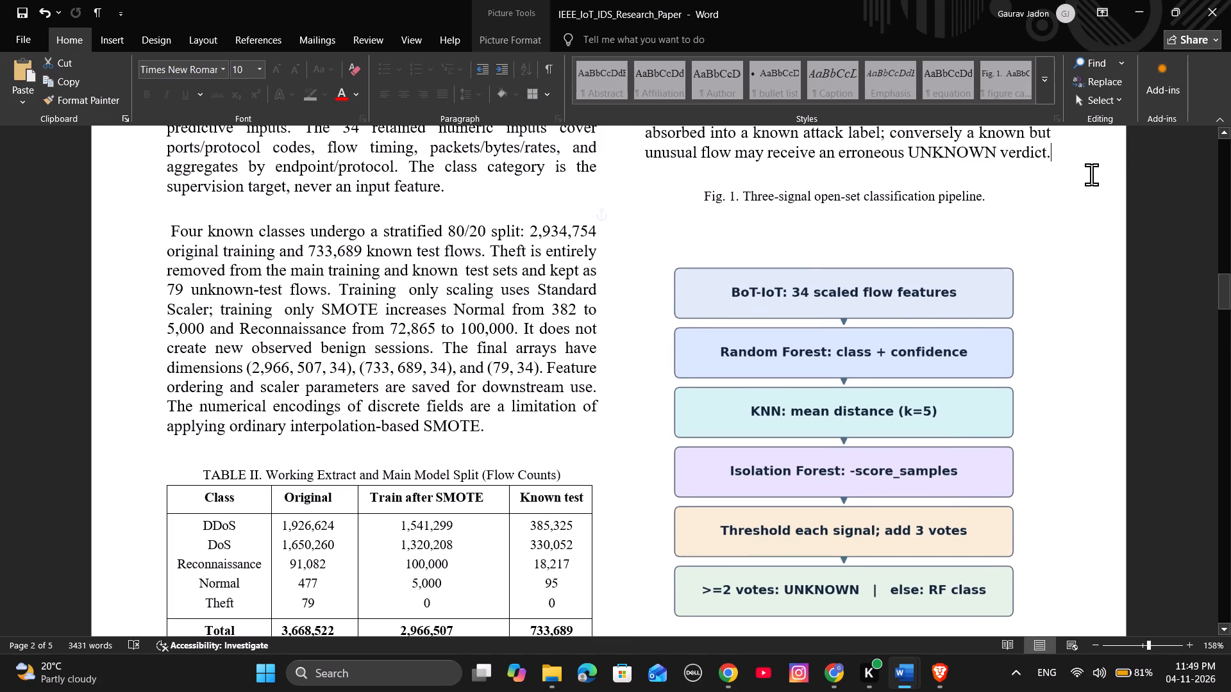
pyautogui.hotkey('ctrl', 'v')
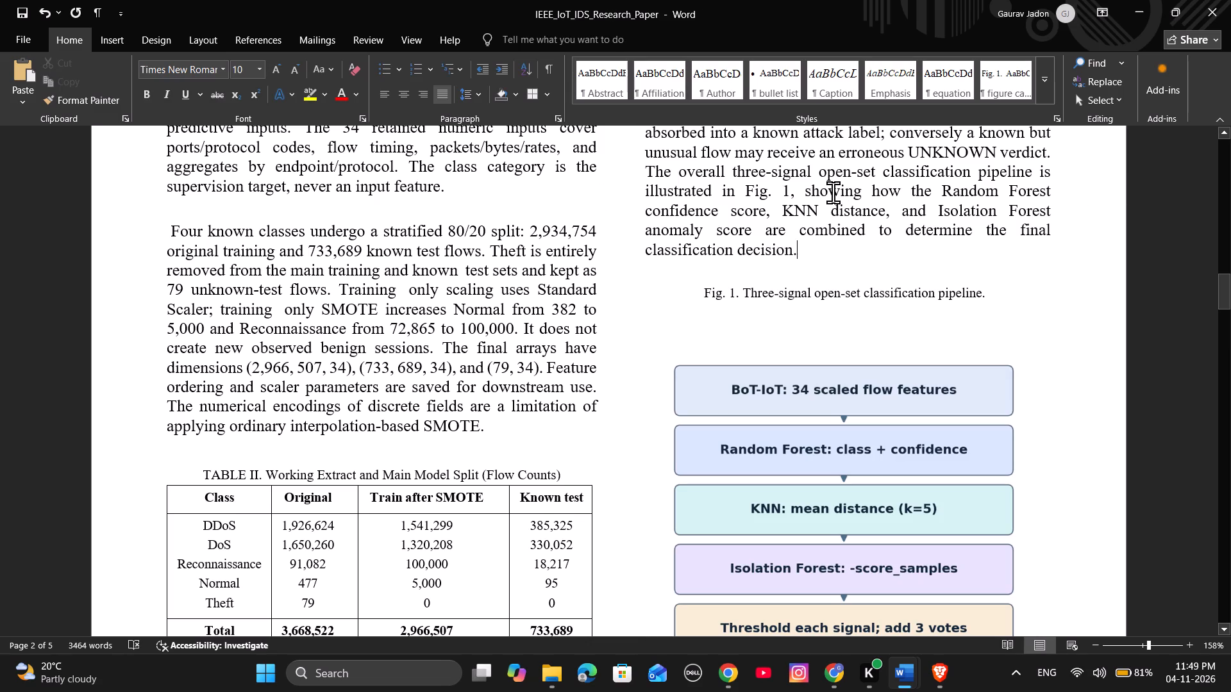
# Replace the hyphens in "three-signal open-set" with spaces in the pasted sentence so it reads "three signal open set".
pyautogui.click(778, 174)
pyautogui.press('Left')
pyautogui.press('BackSpace')
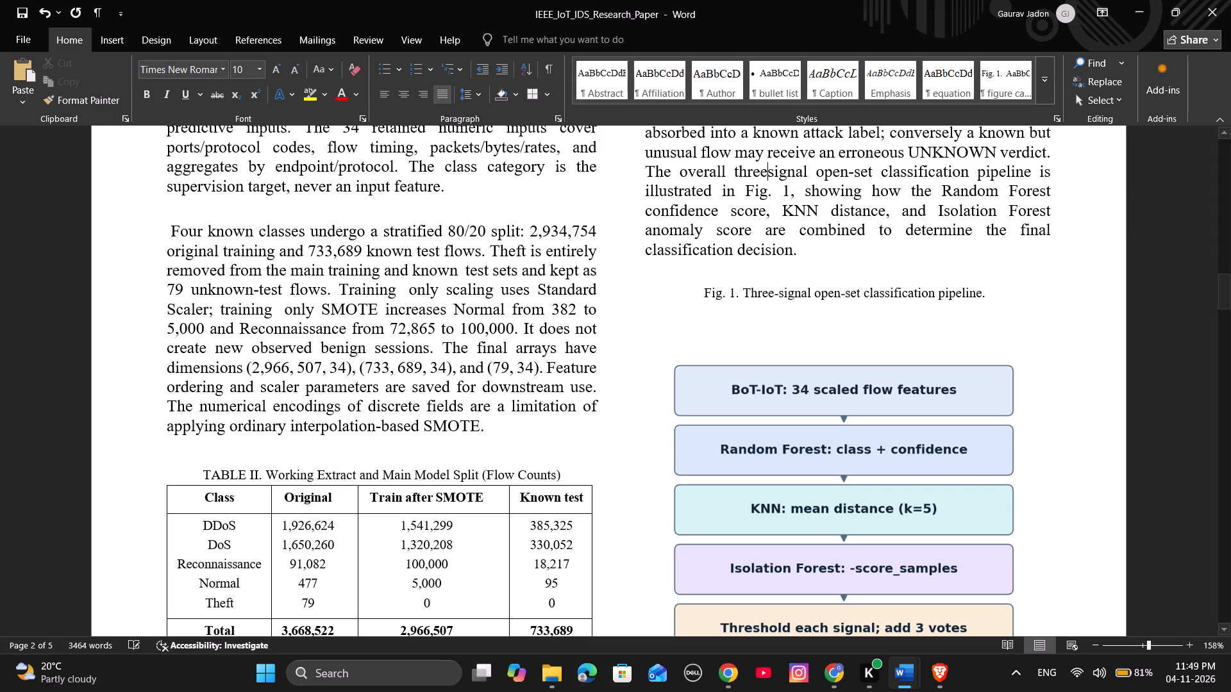
pyautogui.press('space')
pyautogui.press('Right')
pyautogui.press('Right')
pyautogui.press('Right')
pyautogui.press('Right')
pyautogui.press('Right')
pyautogui.press('Right')
pyautogui.press('Right')
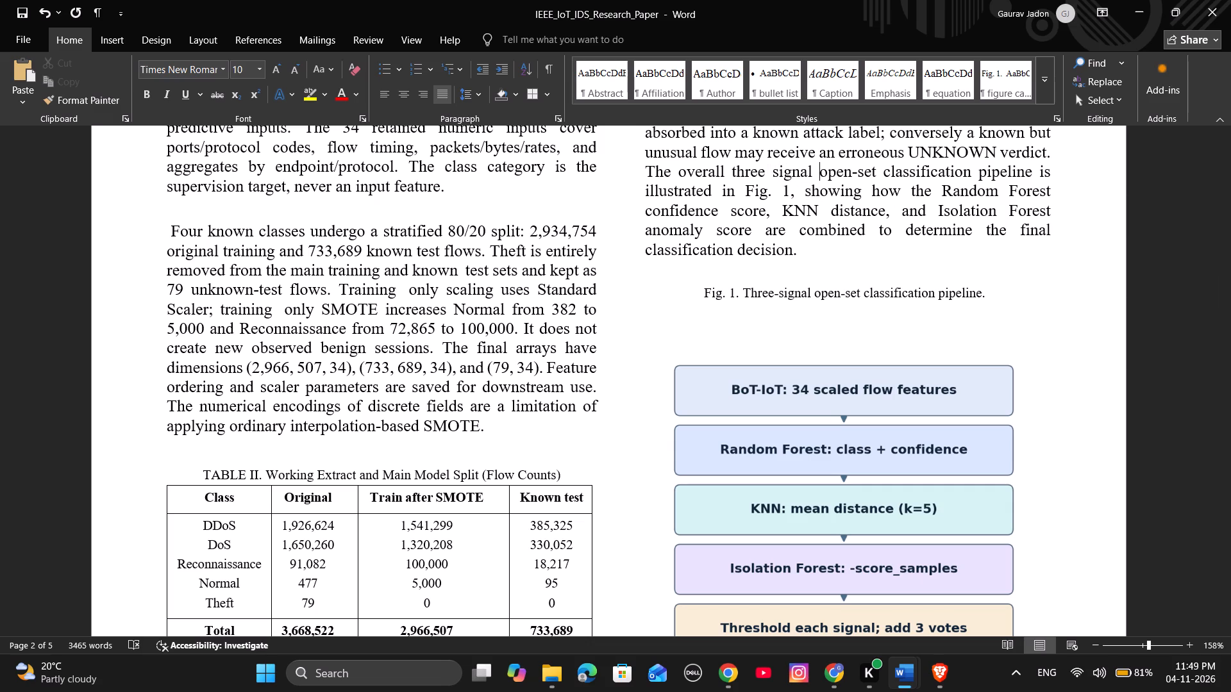
pyautogui.press('Right')
pyautogui.press('Right')
pyautogui.press('Right')
pyautogui.press('Right')
pyautogui.press('Right')
pyautogui.press('BackSpace')
pyautogui.press('space')
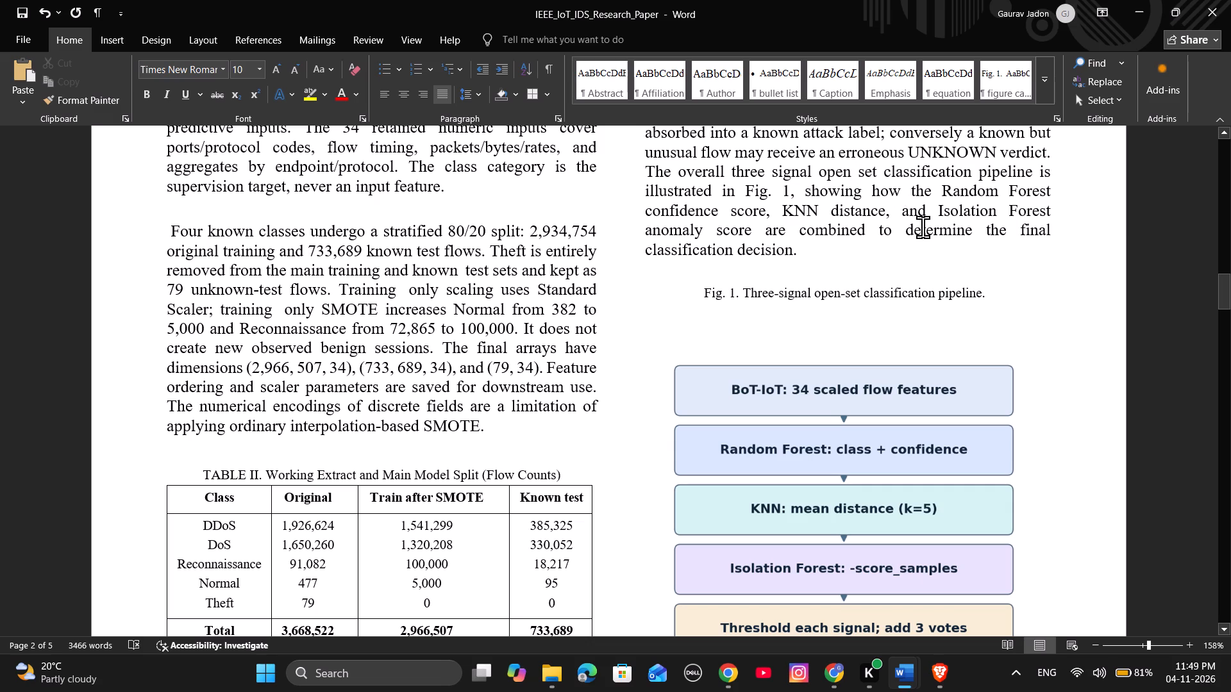
# Reposition the pipeline flowchart directly below the pasted sentence, above its Fig. 1 caption.
pyautogui.click(858, 391)
pyautogui.moveTo(858, 391); pyautogui.dragTo(848, 317)
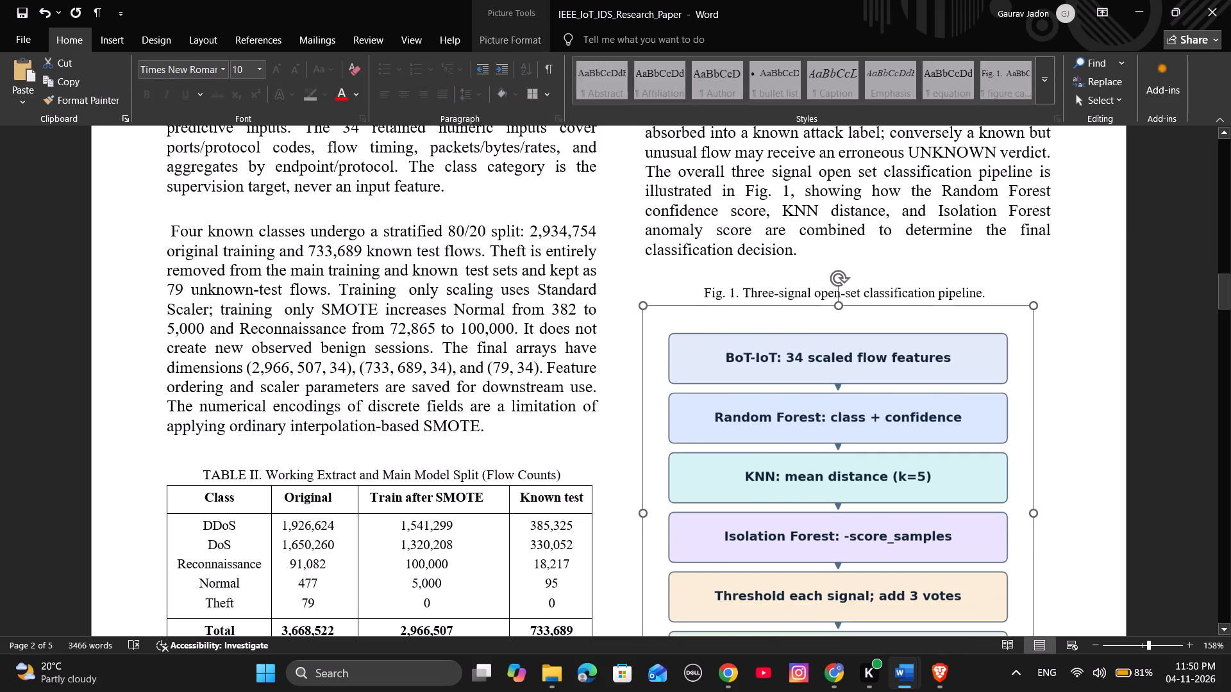
pyautogui.moveTo(848, 317); pyautogui.dragTo(864, 335)
# Remove the Fig. 1 caption's indentation and extra blank line, keeping the caption on its own line below the flowchart.
pyautogui.scroll(-1, 864, 335)
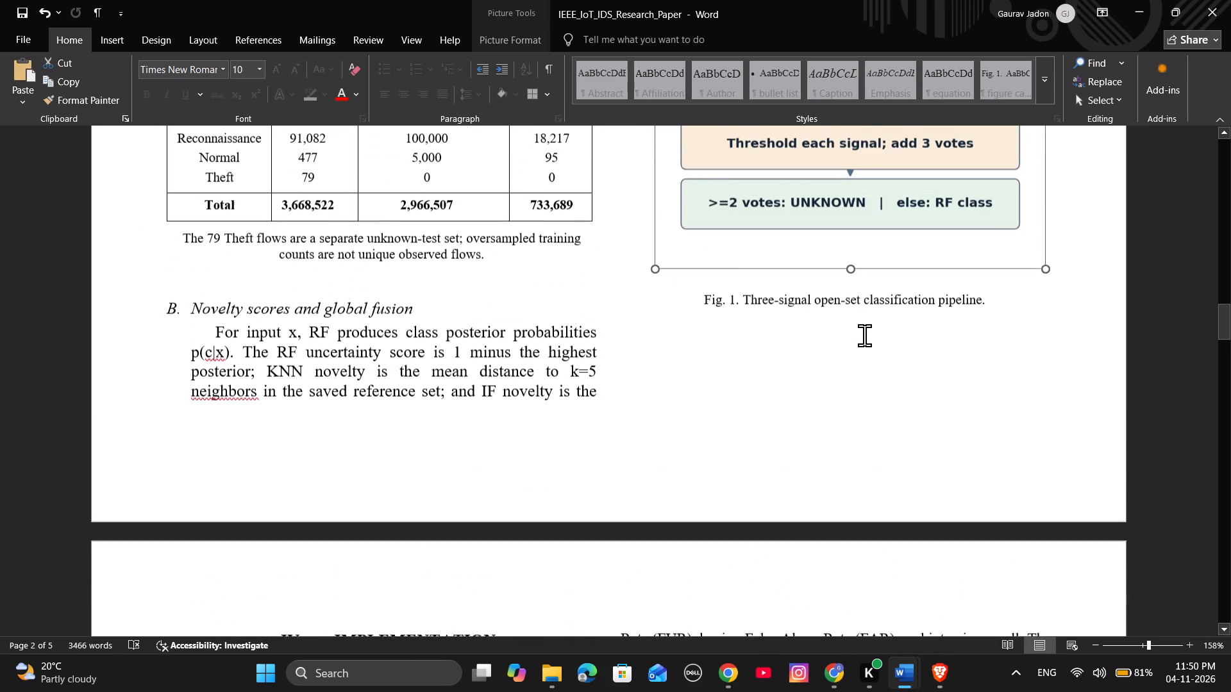
pyautogui.scroll(-1, 864, 335)
pyautogui.click(874, 318)
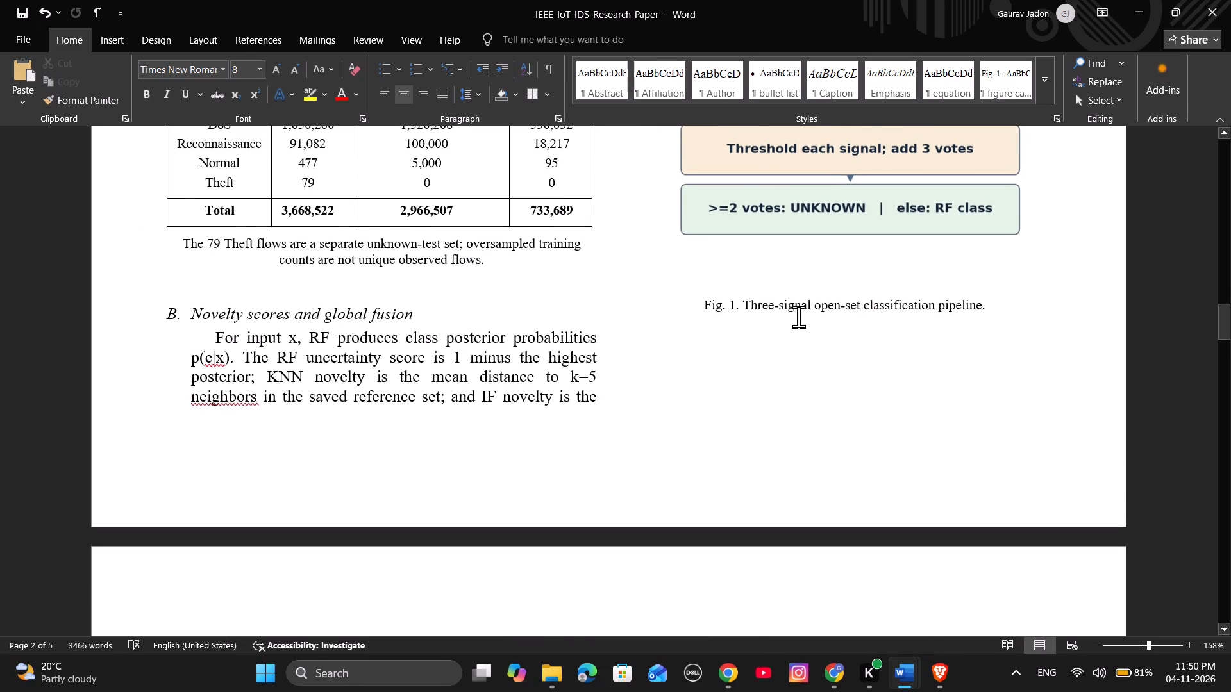
pyautogui.click(812, 301)
pyautogui.click(812, 301)
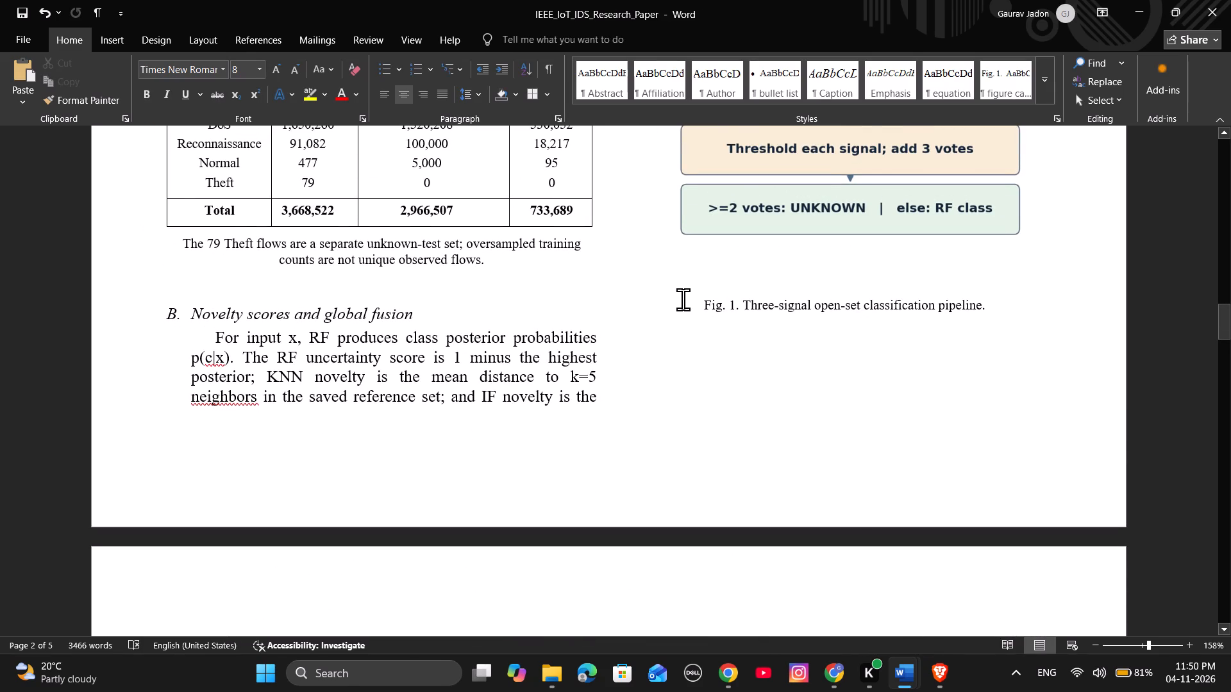
pyautogui.click(695, 305)
pyautogui.press('BackSpace')
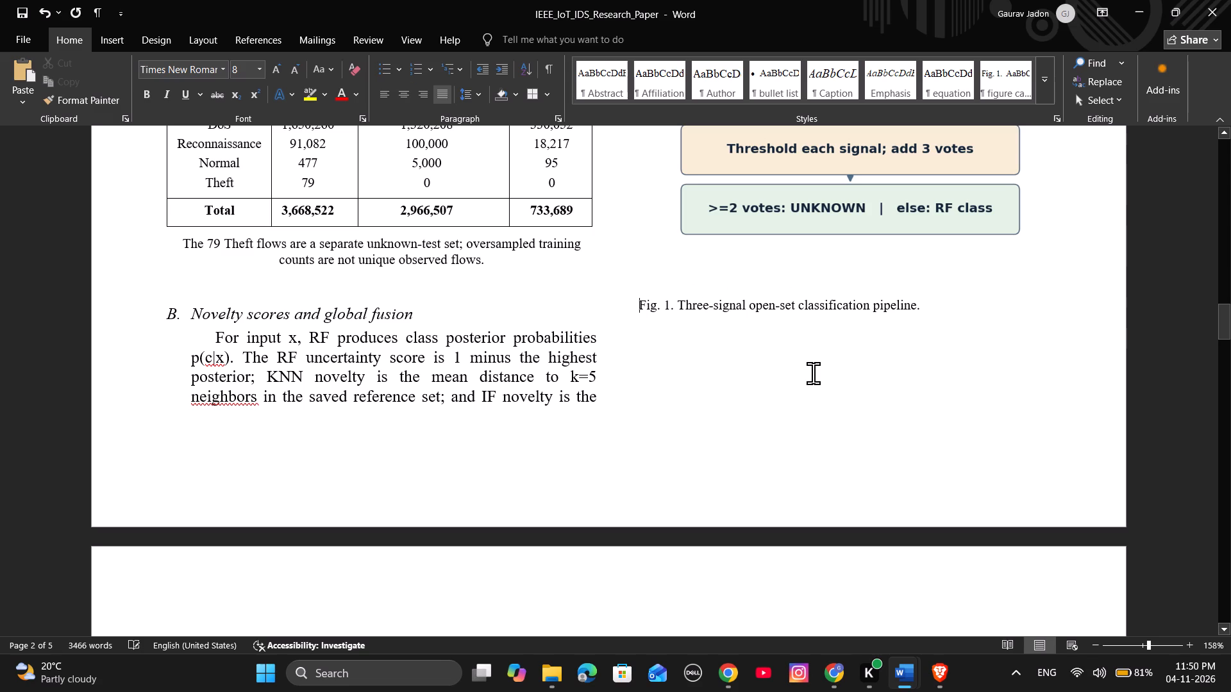
pyautogui.press('BackSpace')
pyautogui.press('BackSpace')
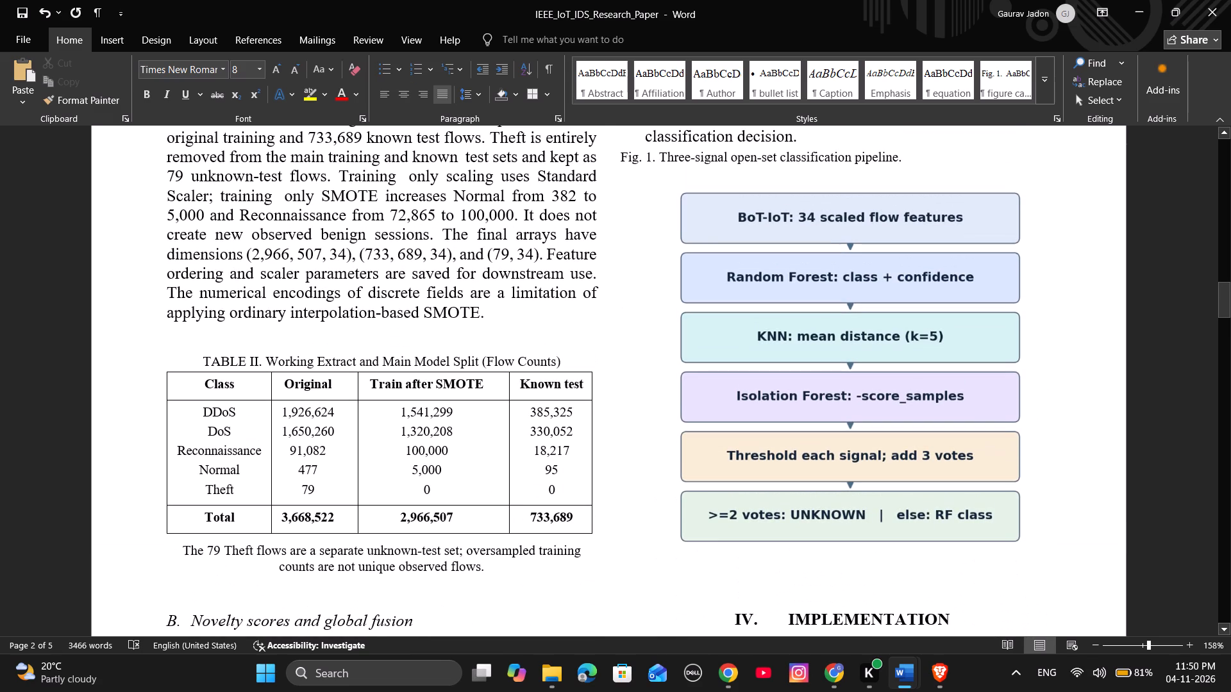
pyautogui.press('Return')
# Add 20 leading spaces to the Fig. 1 caption to shift it under the middle of the flowchart.
pyautogui.scroll(-1, 813, 373)
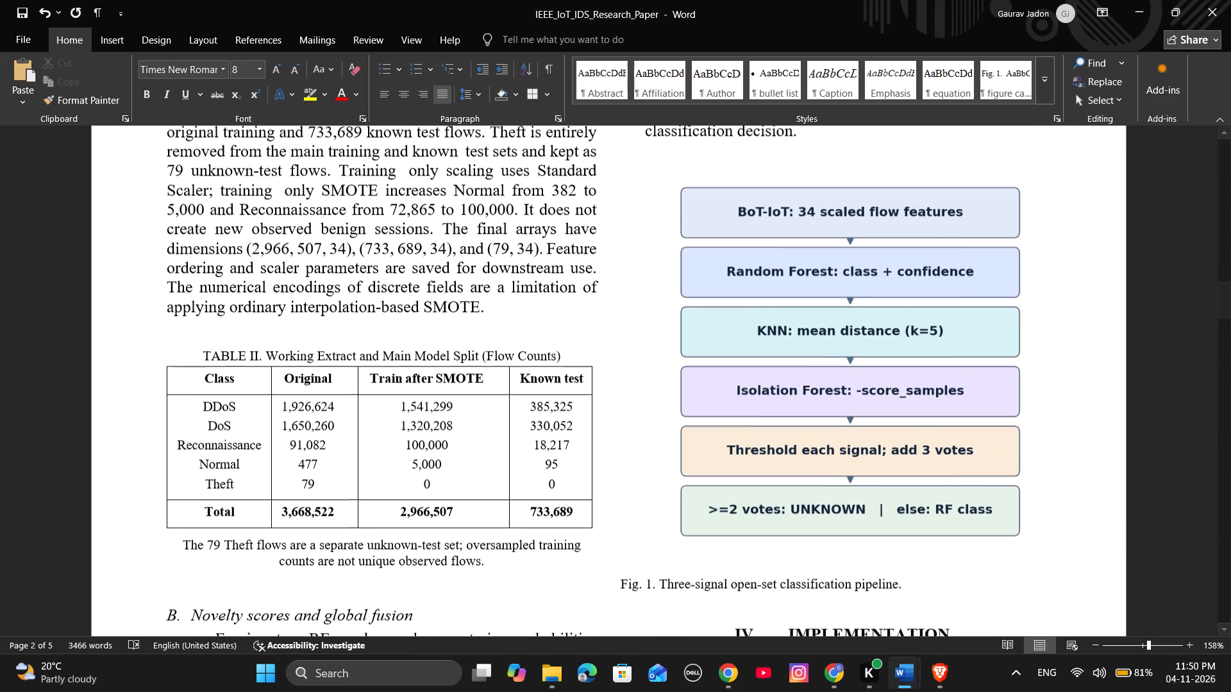
pyautogui.scroll(-1, 813, 373)
pyautogui.press('space')
pyautogui.press('space')
pyautogui.press('space')
pyautogui.press('space')
pyautogui.press('space')
pyautogui.press('space')
pyautogui.press('space')
pyautogui.press('space')
pyautogui.press('space')
pyautogui.press('space')
pyautogui.press('space')
pyautogui.press('space')
pyautogui.press('space')
pyautogui.press('space')
pyautogui.press('space')
pyautogui.press('space')
pyautogui.press('space')
pyautogui.press('space')
pyautogui.press('space')
pyautogui.press('space')
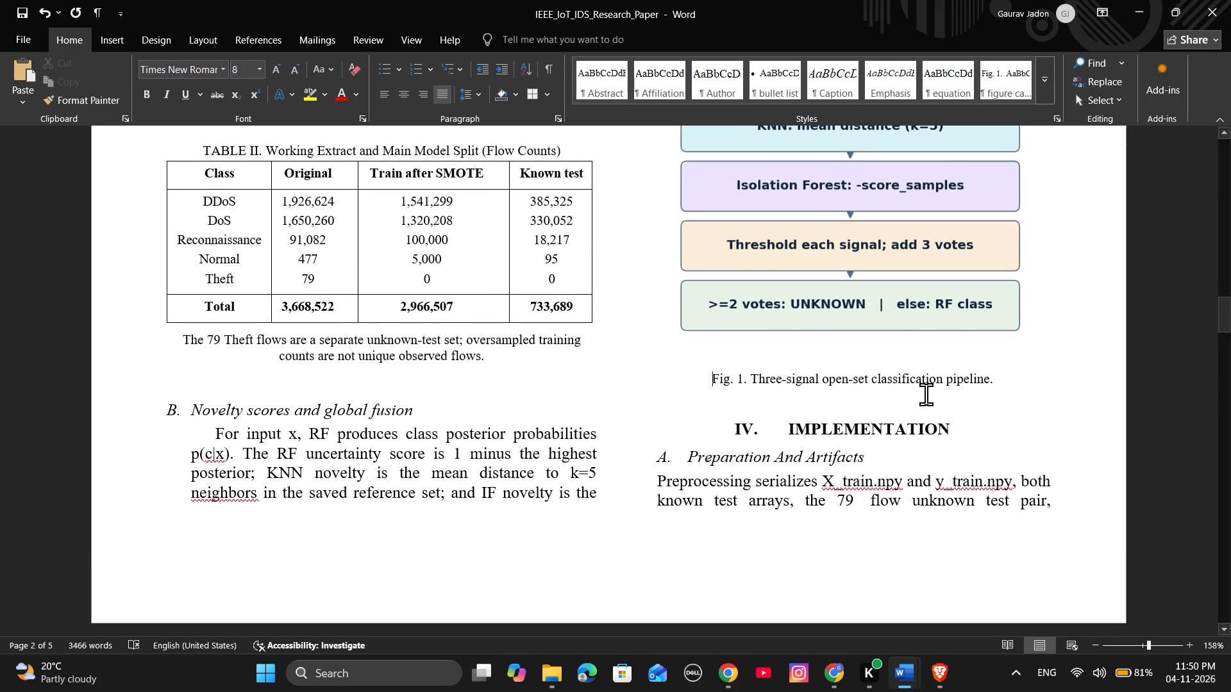
# Centre-align the Fig. 1 caption "Three-signal open-set classification pipeline.".
pyautogui.moveTo(1004, 388); pyautogui.dragTo(718, 381)
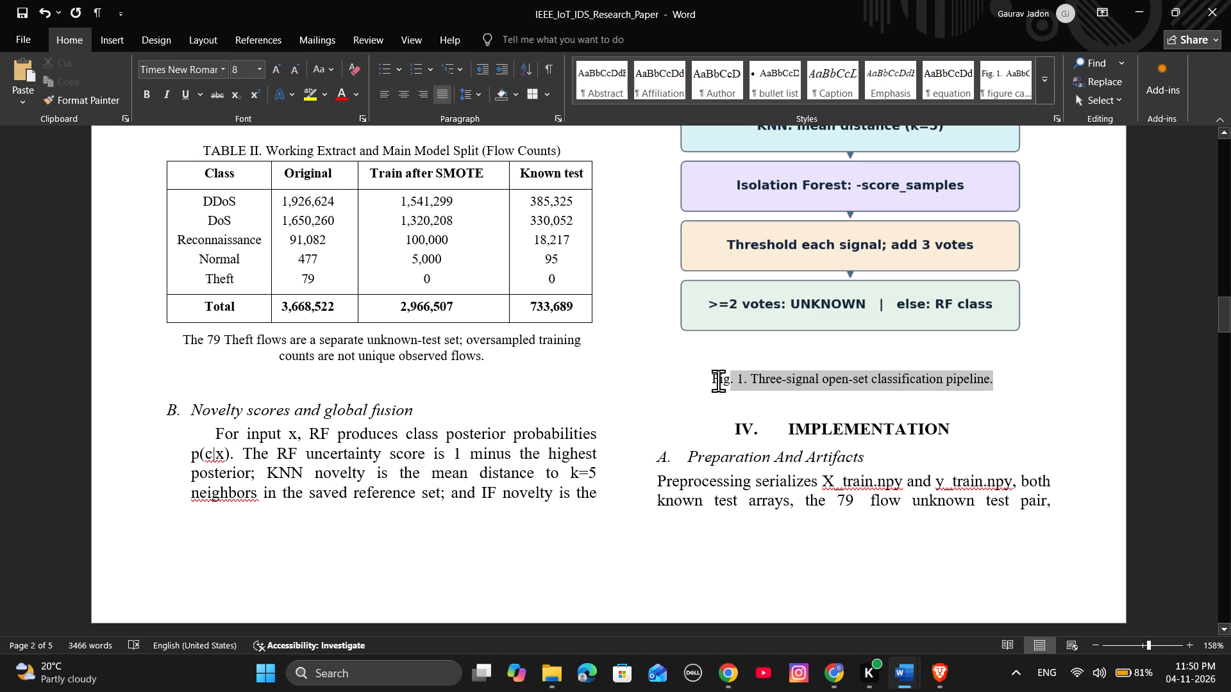
pyautogui.moveTo(718, 381); pyautogui.dragTo(708, 381)
pyautogui.click(410, 99)
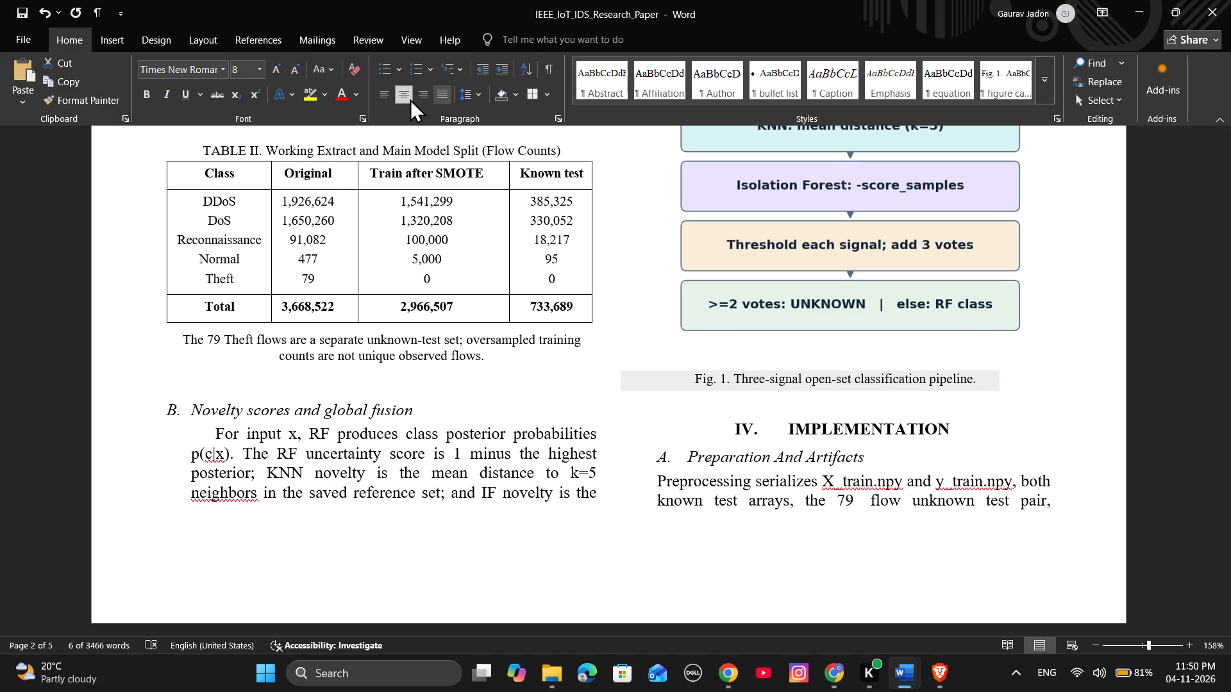
pyautogui.click(974, 444)
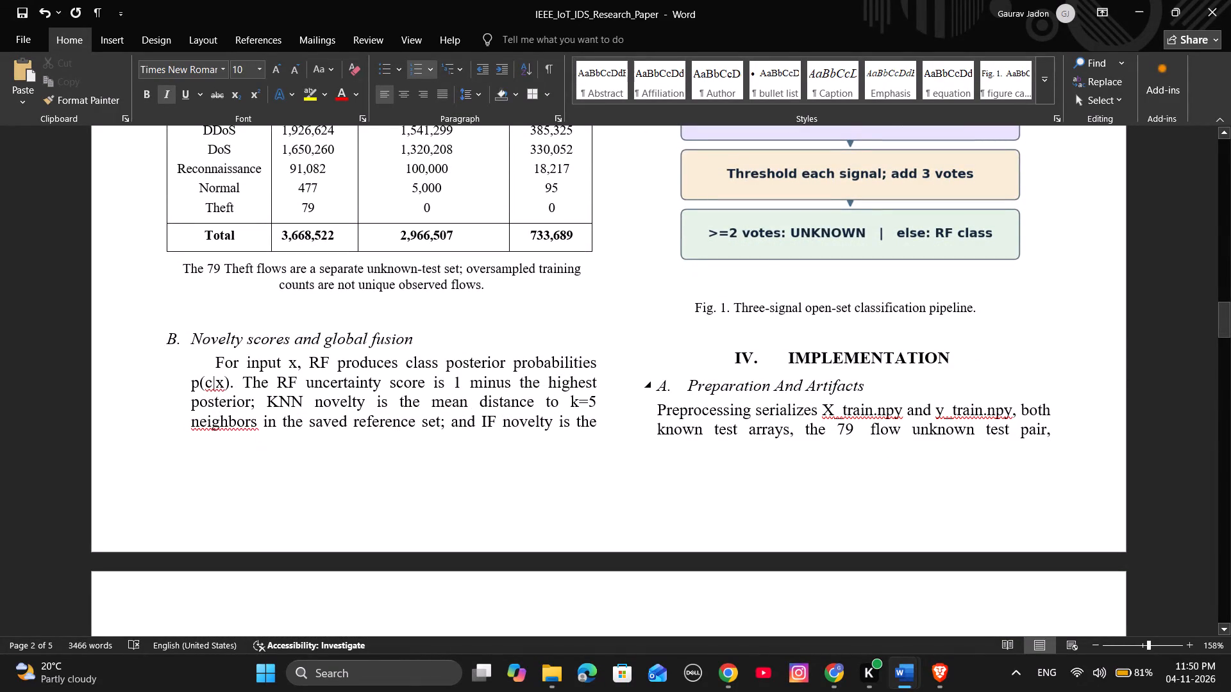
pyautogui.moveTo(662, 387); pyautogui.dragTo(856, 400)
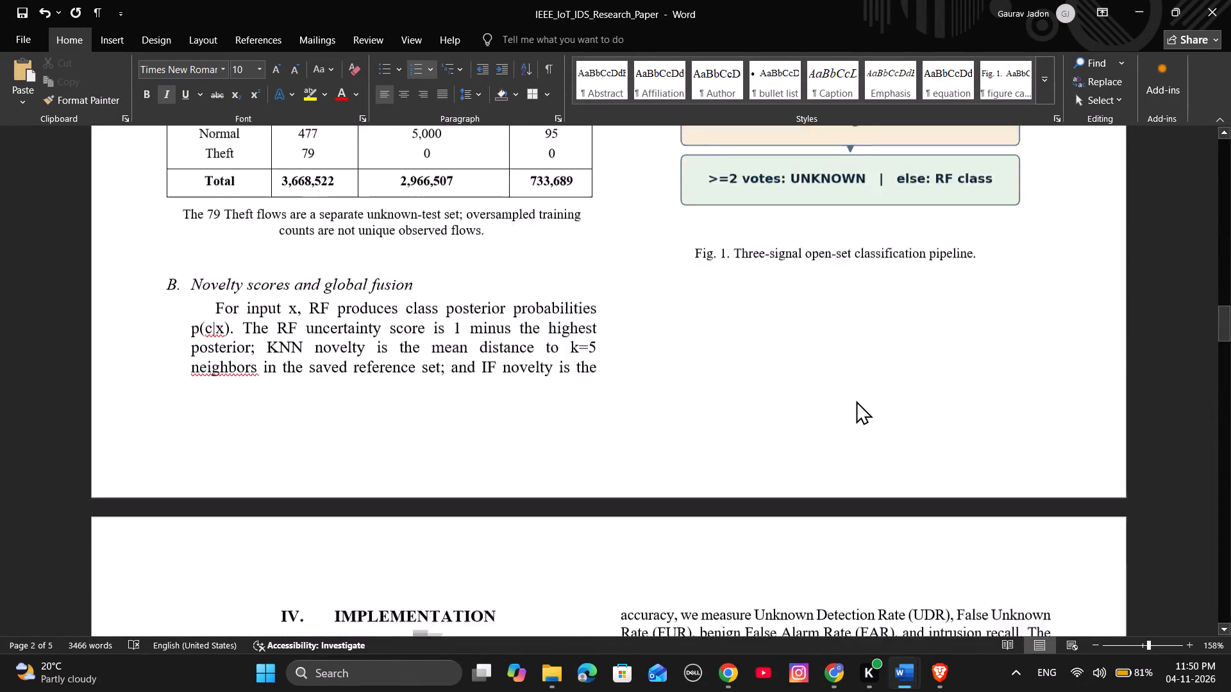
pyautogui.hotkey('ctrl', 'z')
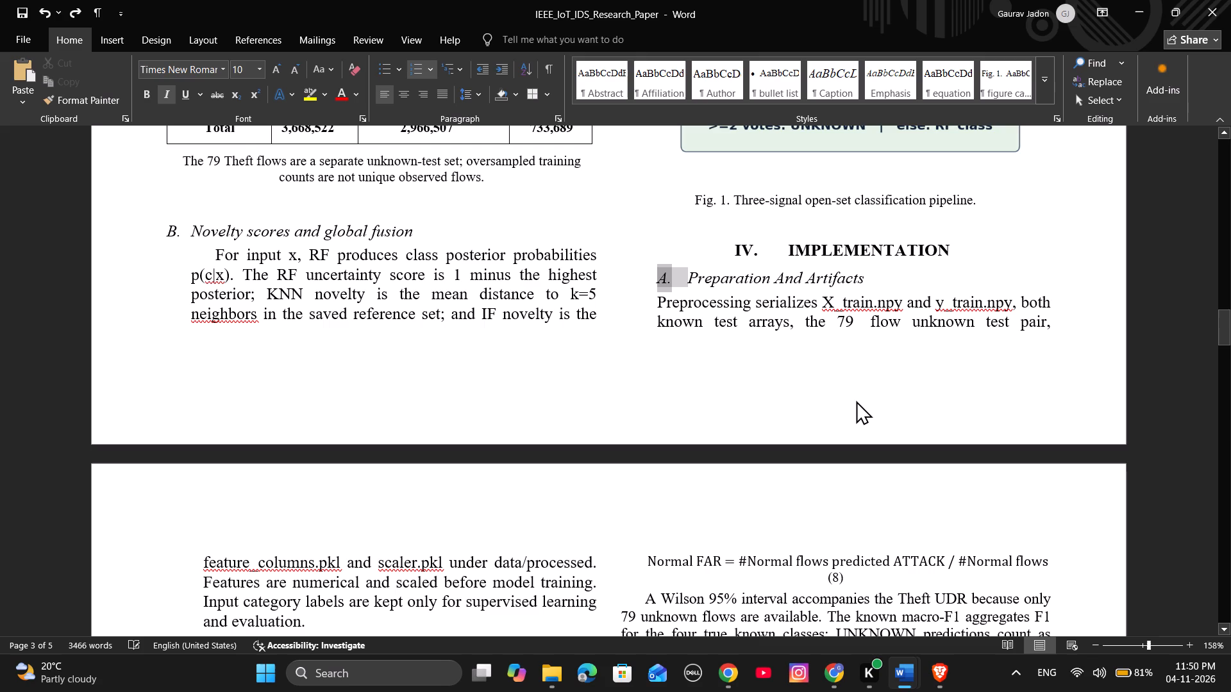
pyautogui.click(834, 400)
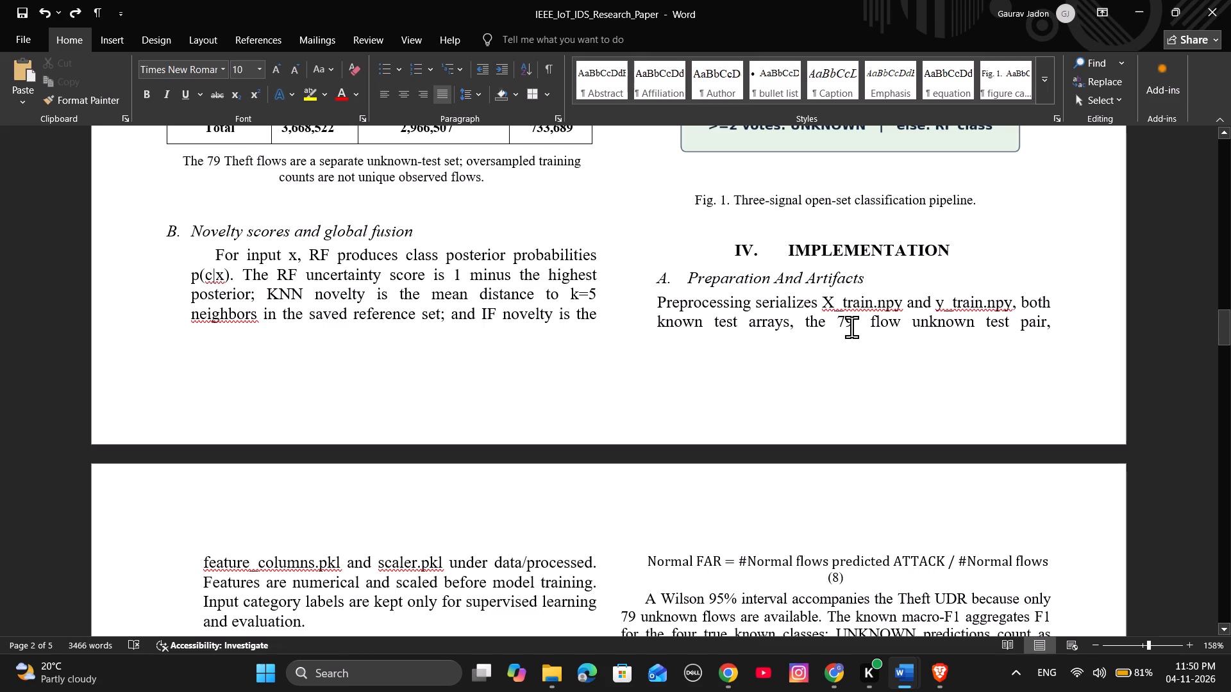
# Decrease the indent of the text from "feature_columns.pkl" through the known-class RF paragraph to align it with the column's left margin.
pyautogui.scroll(-1, 944, 350)
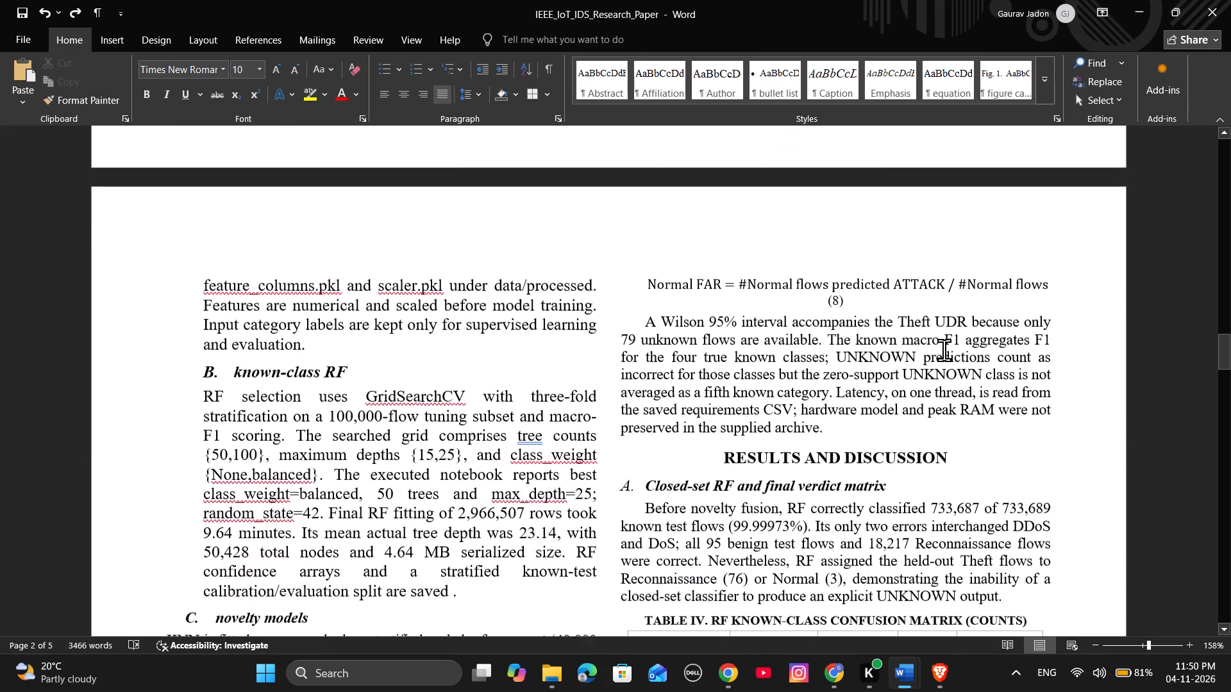
pyautogui.scroll(-2, 944, 350)
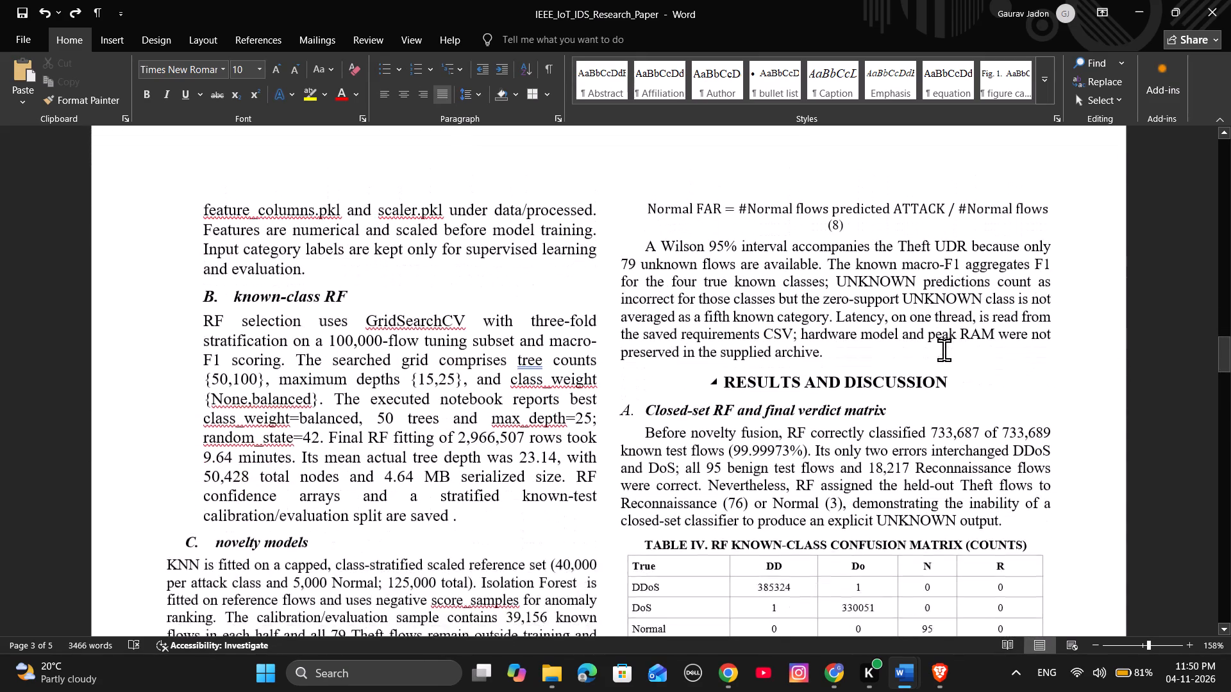
pyautogui.scroll(-1, 944, 350)
pyautogui.moveTo(495, 482); pyautogui.dragTo(210, 216)
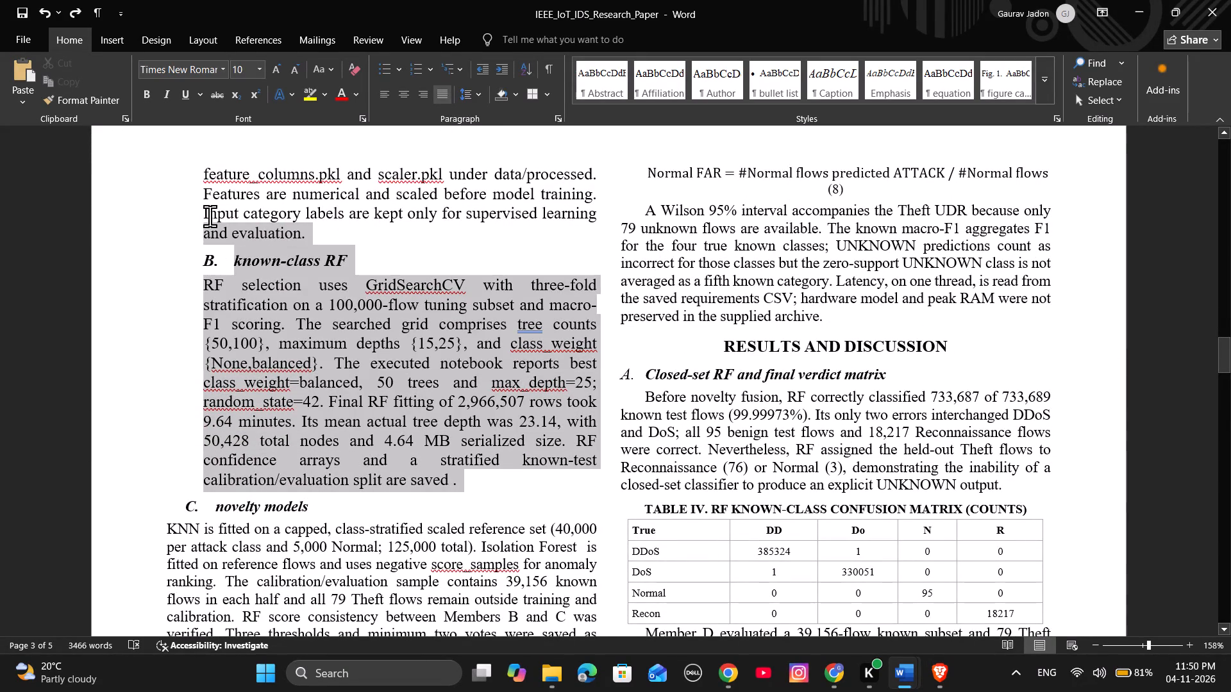
pyautogui.moveTo(210, 216); pyautogui.dragTo(199, 181)
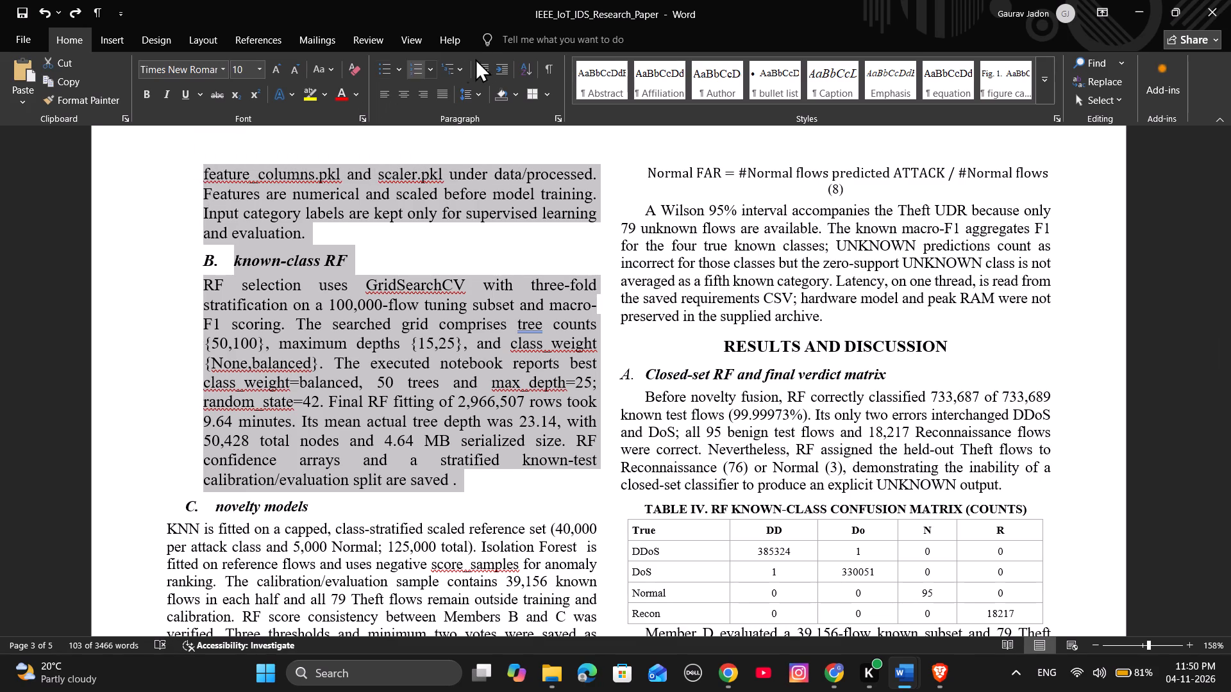
pyautogui.click(478, 70)
pyautogui.click(478, 70)
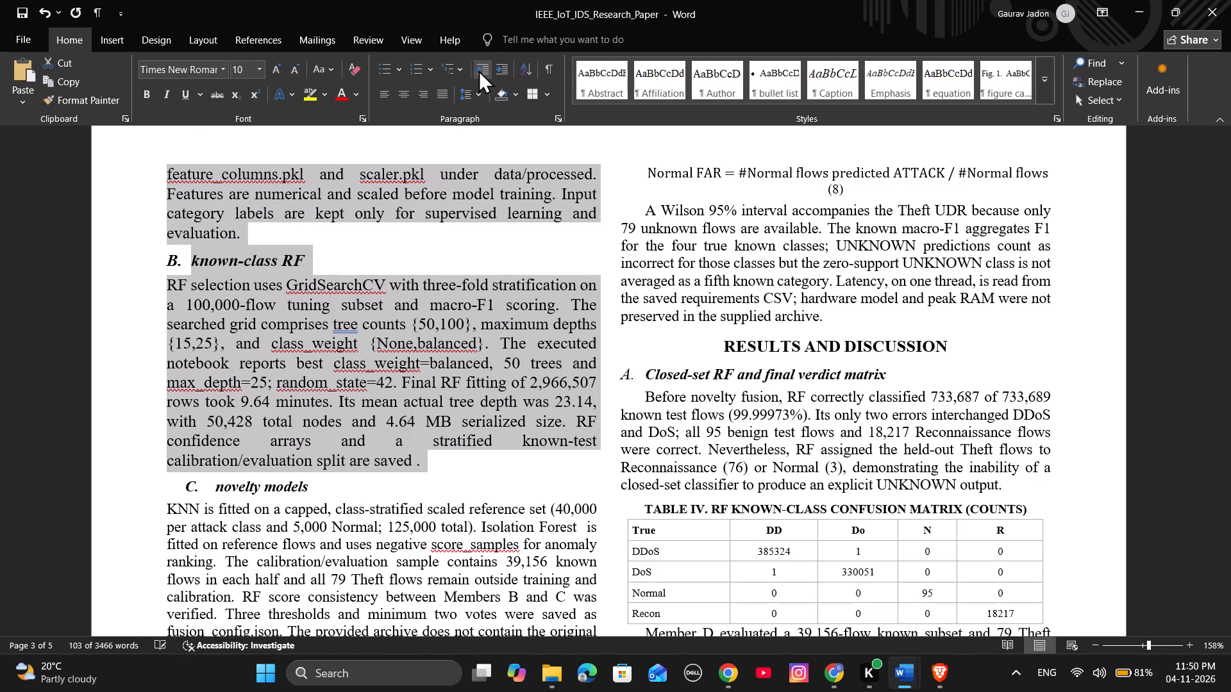
pyautogui.click(478, 70)
pyautogui.click(388, 383)
# Add a blank line below the Fig. 1 caption, before the IV. IMPLEMENTATION heading.
pyautogui.scroll(1, 388, 383)
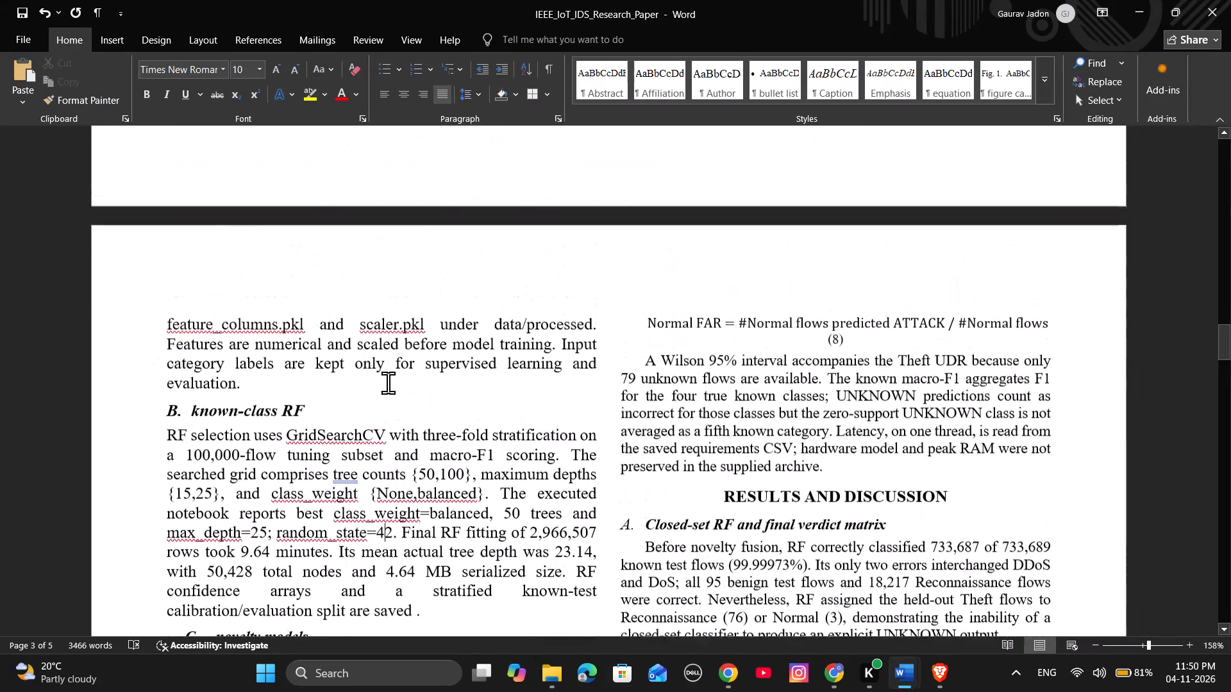
pyautogui.scroll(2, 388, 383)
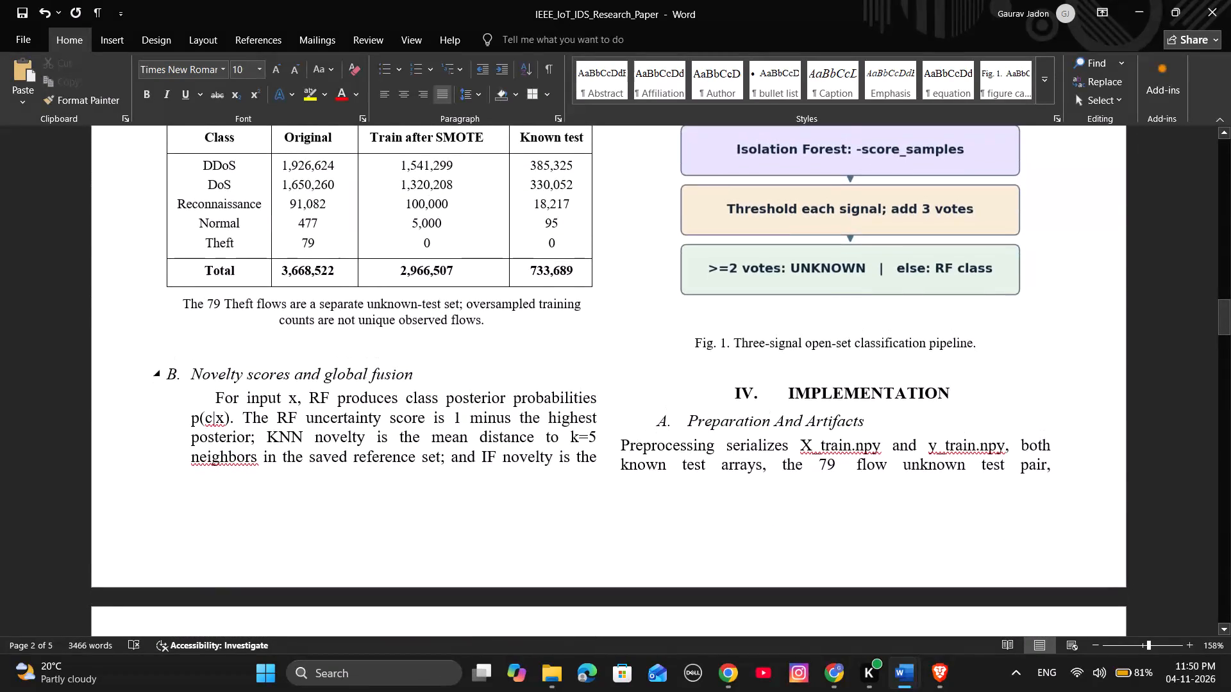
pyautogui.scroll(1, 388, 383)
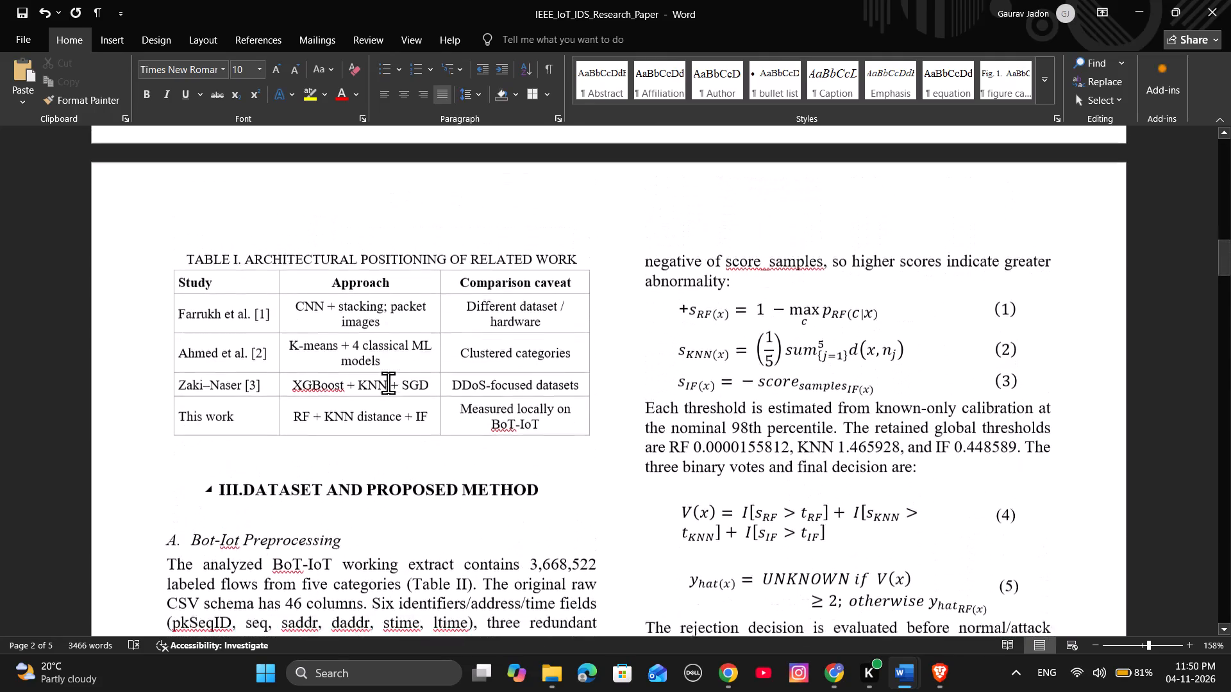
pyautogui.scroll(1, 388, 383)
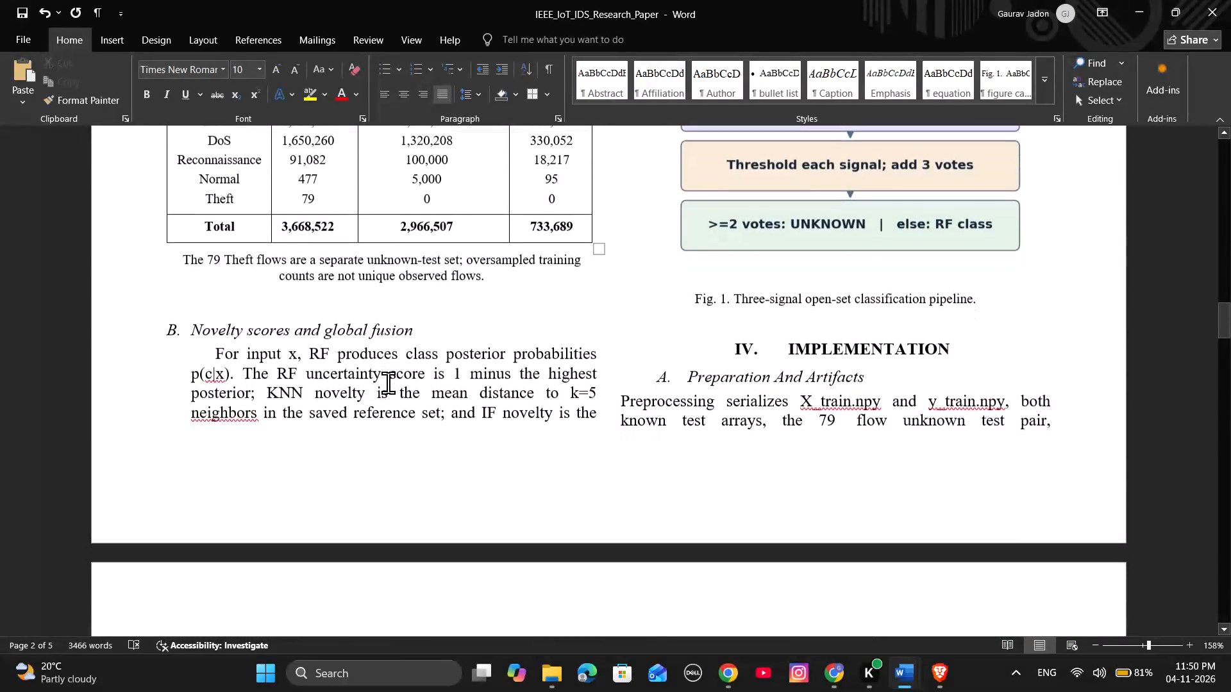
pyautogui.scroll(1, 388, 383)
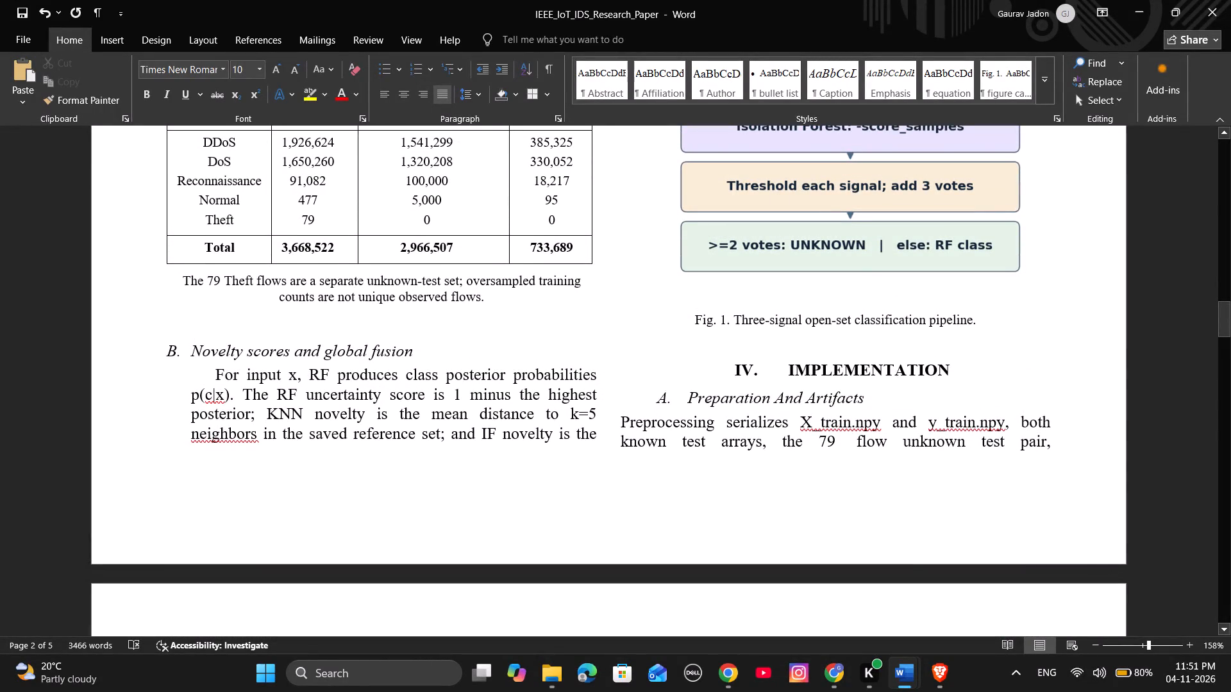
pyautogui.click(1014, 325)
pyautogui.press('Return')
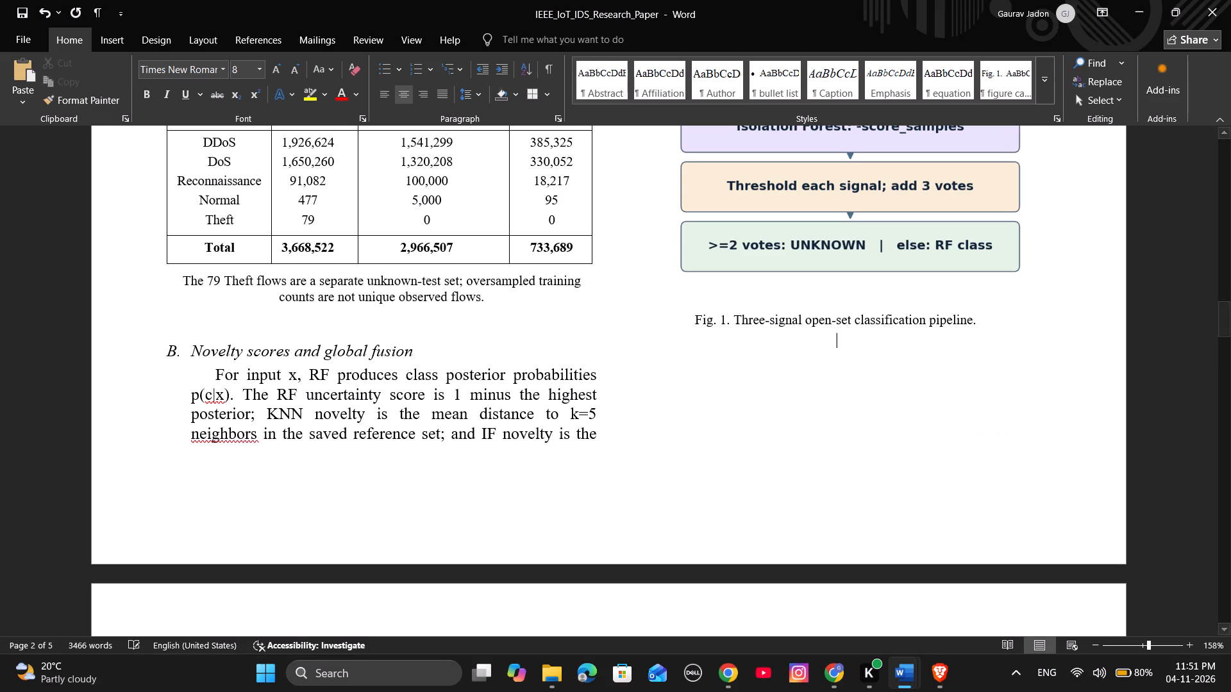
# Review the paper's layout from the title page through the Implementation and Results sections, checking headings, tables, equations and the Fig. 1 caption.
pyautogui.scroll(-1, 1014, 325)
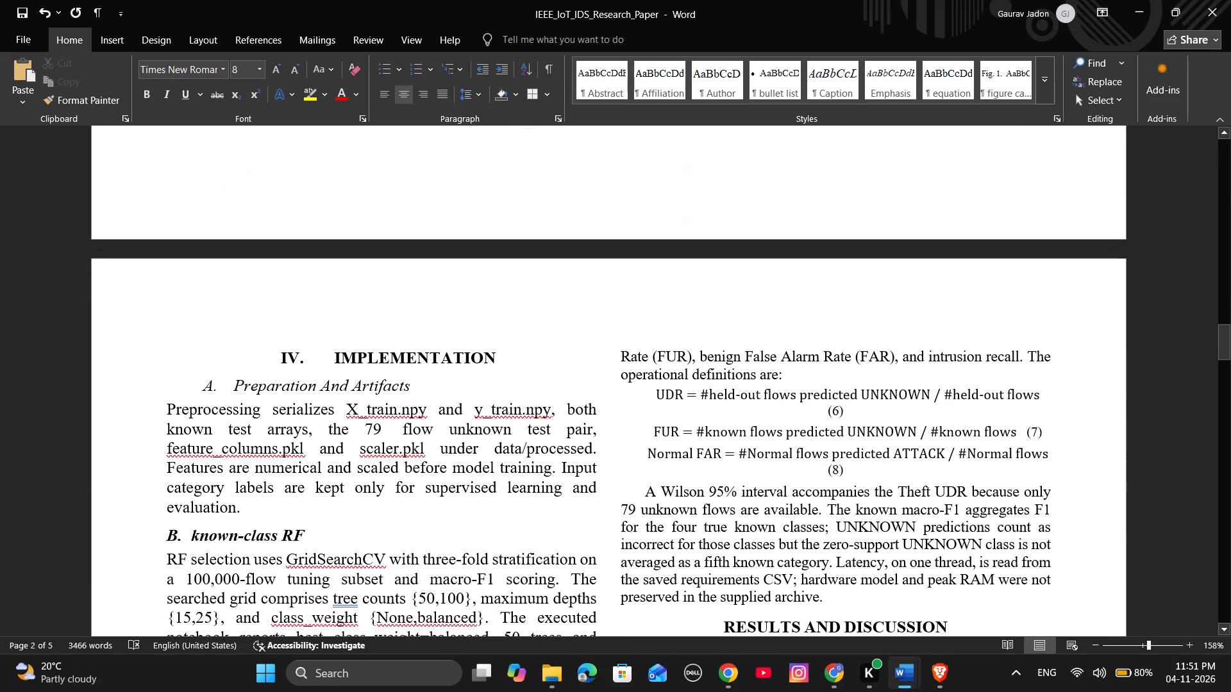
pyautogui.scroll(-1, 1014, 325)
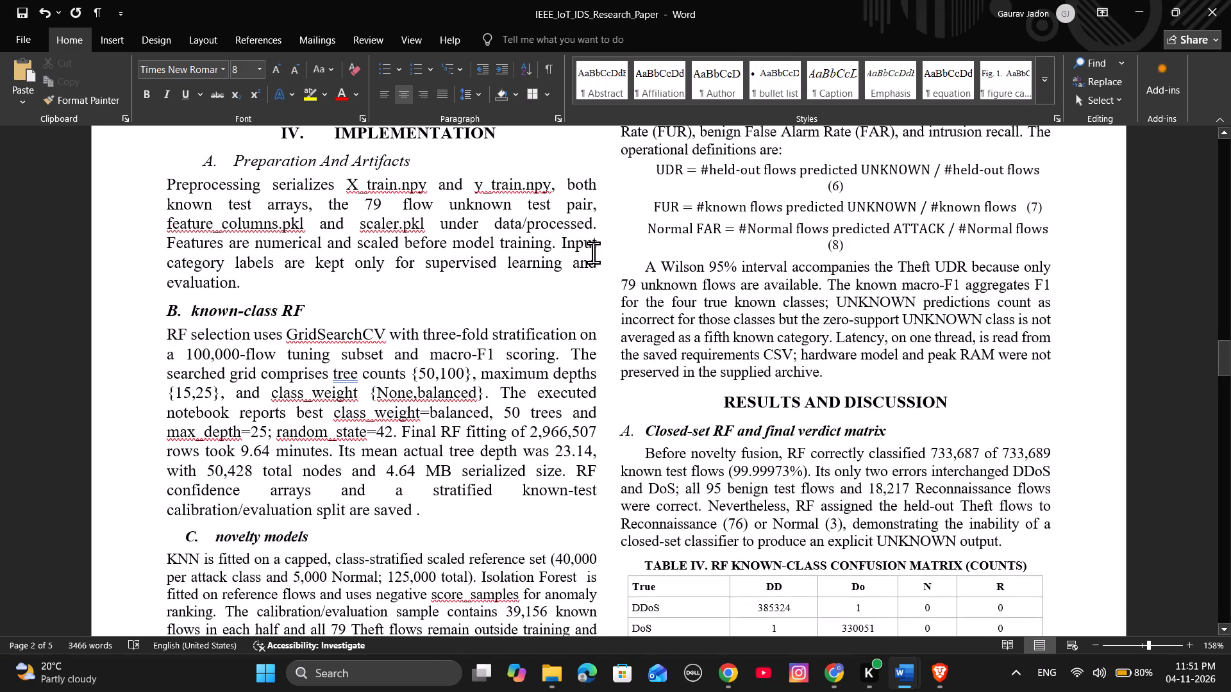
pyautogui.scroll(1, 593, 252)
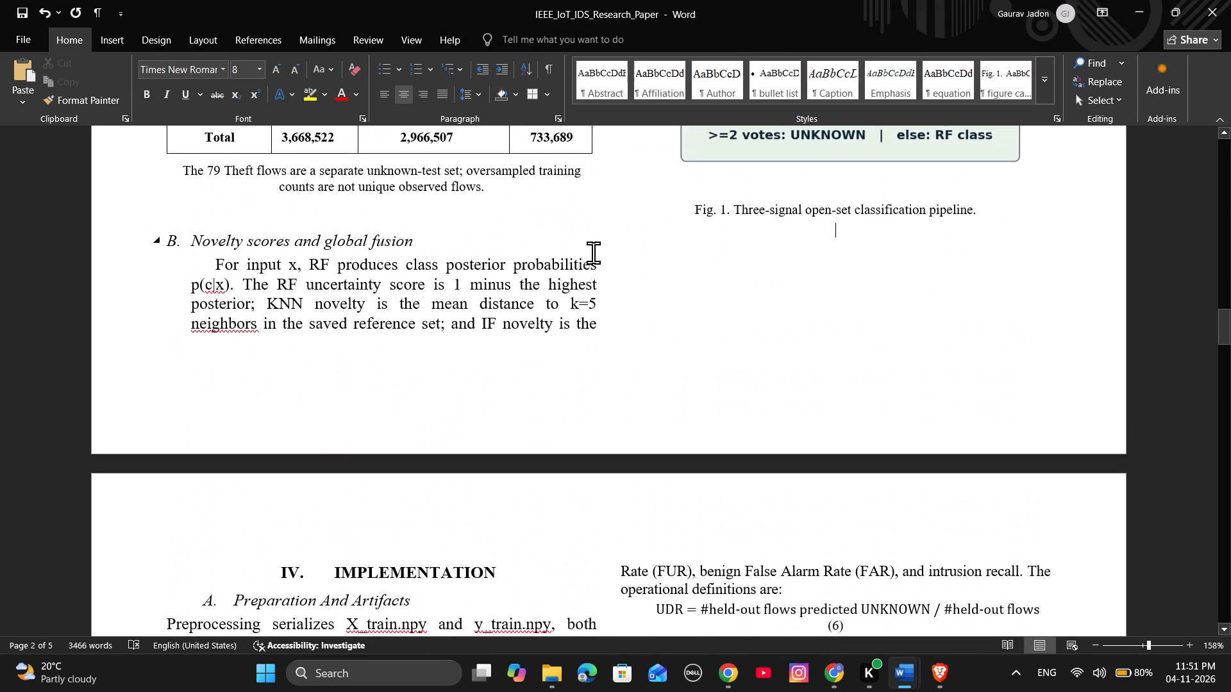
pyautogui.scroll(-2, 593, 252)
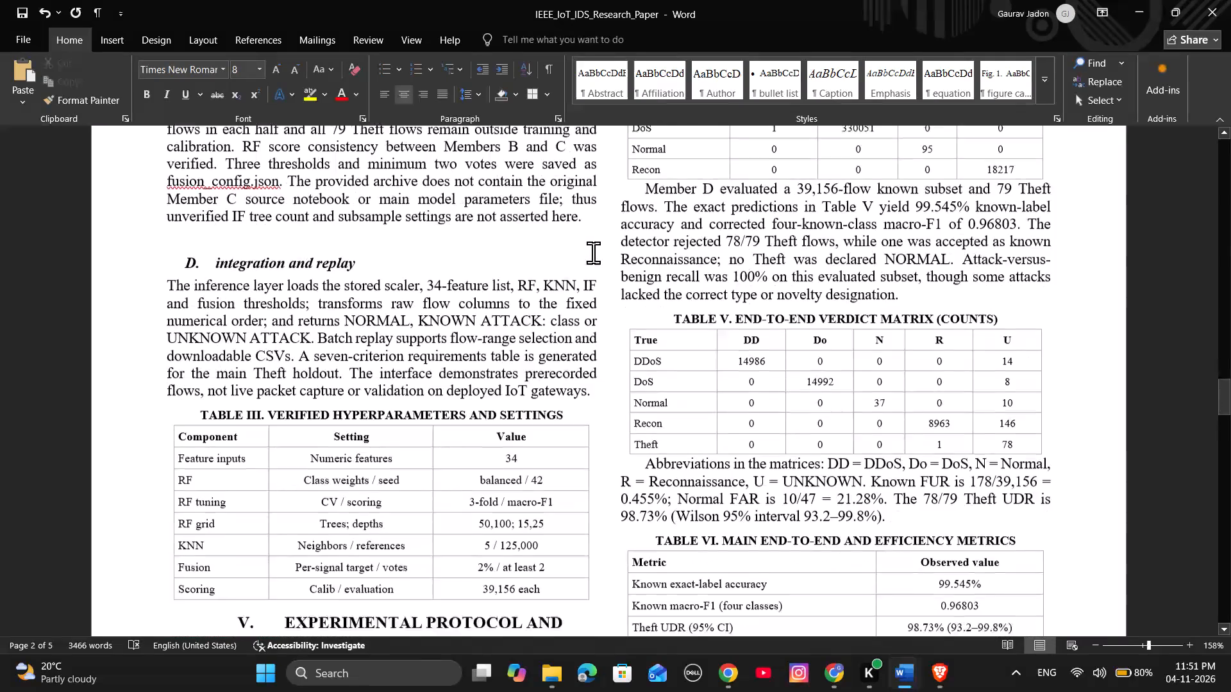
pyautogui.scroll(-1, 593, 252)
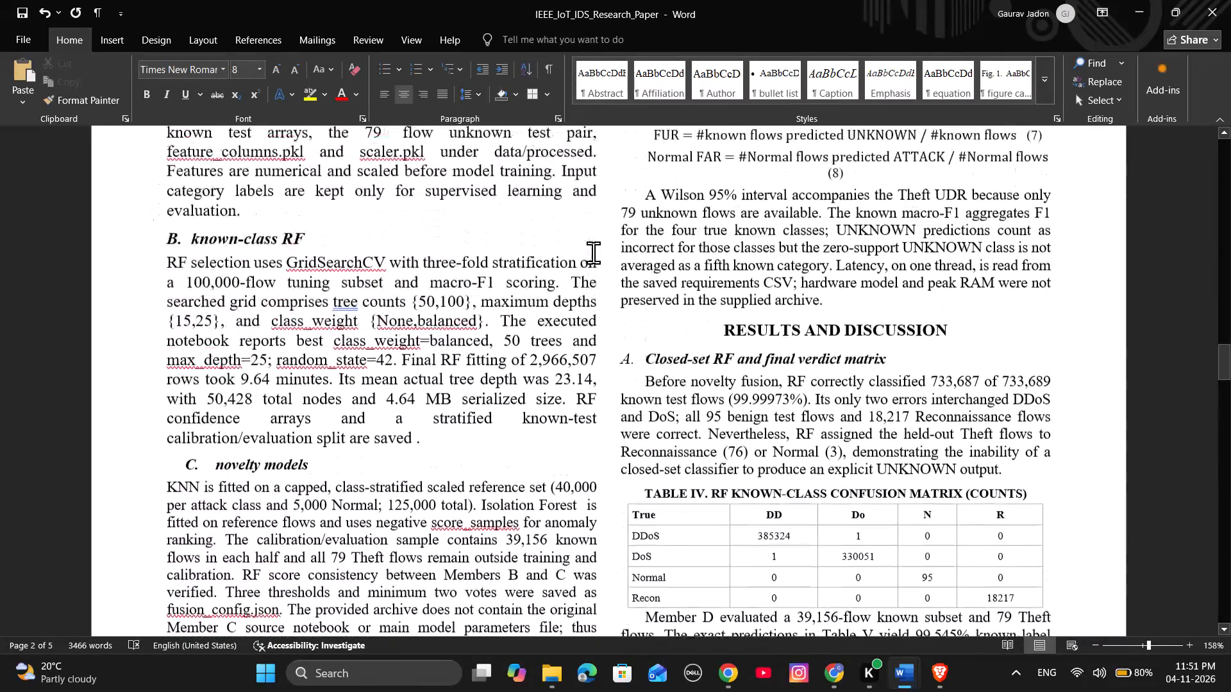
pyautogui.scroll(-1, 593, 252)
pyautogui.scroll(2, 593, 252)
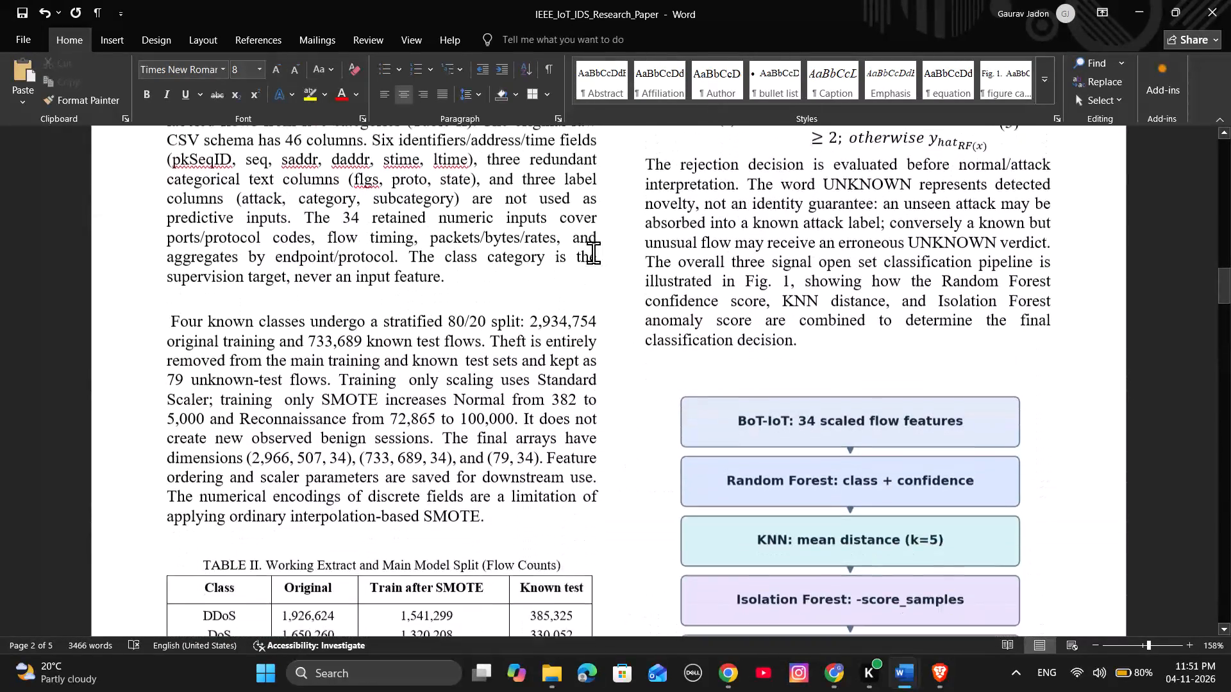
pyautogui.scroll(1, 593, 252)
pyautogui.keyDown('ctrl'); pyautogui.scroll(-4, 593, 252); pyautogui.keyUp('ctrl')
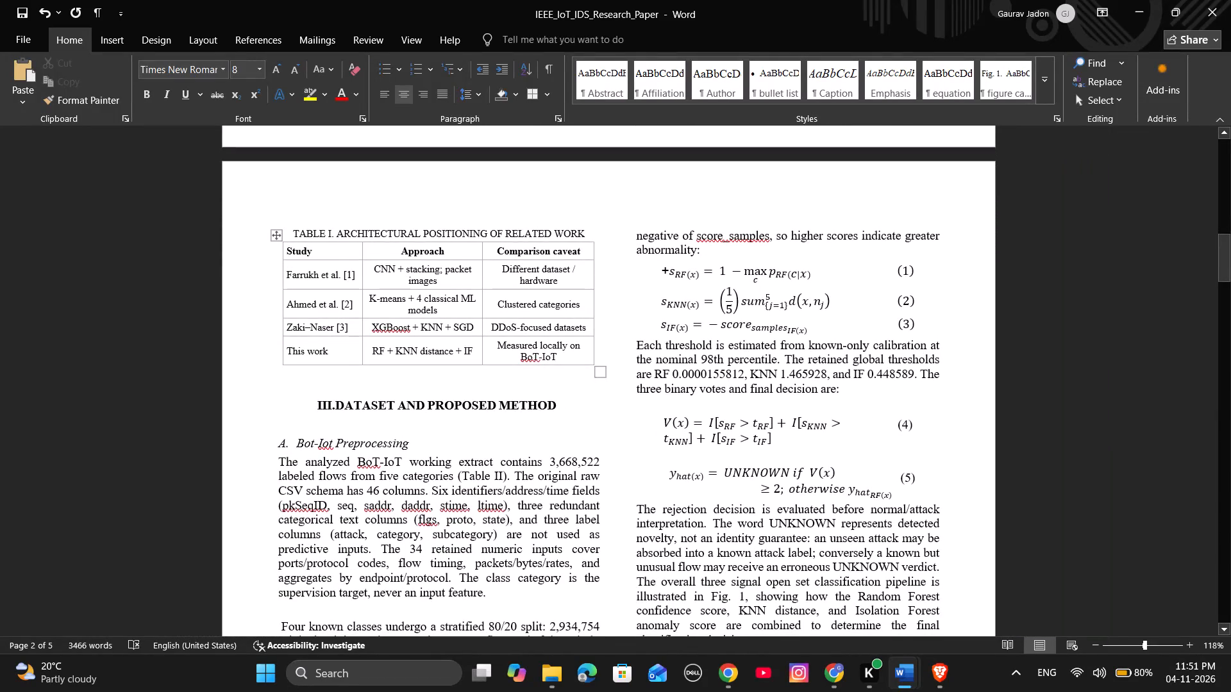
pyautogui.scroll(1, 593, 252)
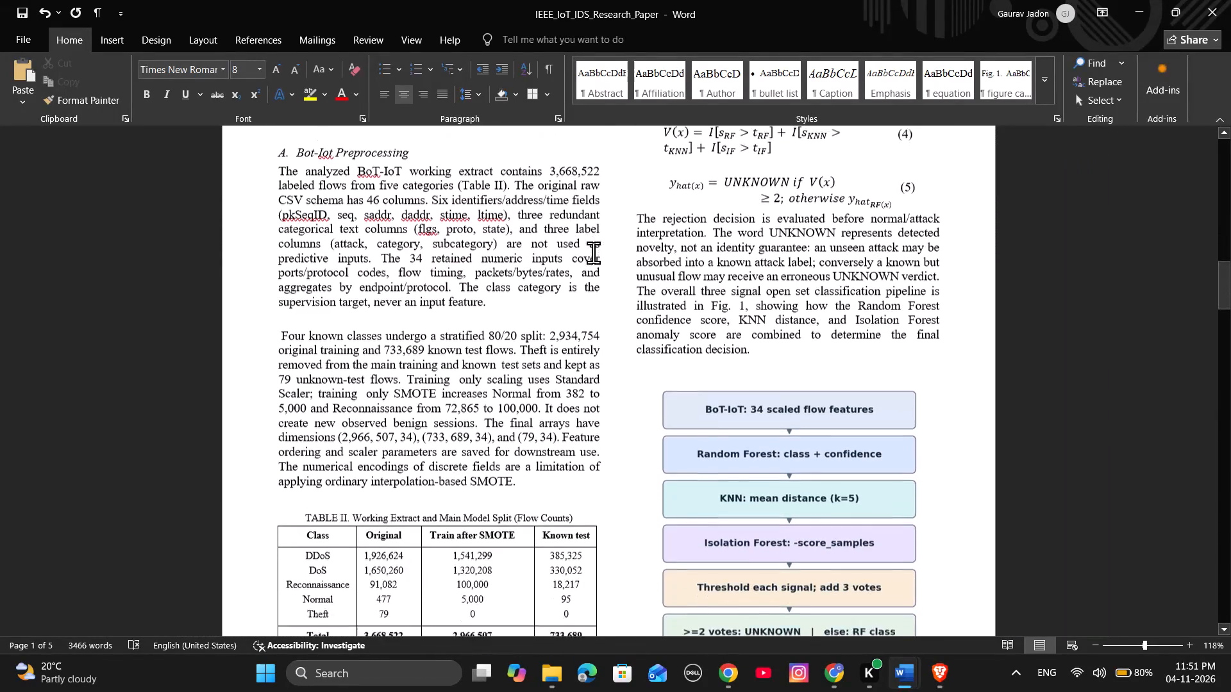
pyautogui.scroll(1, 593, 252)
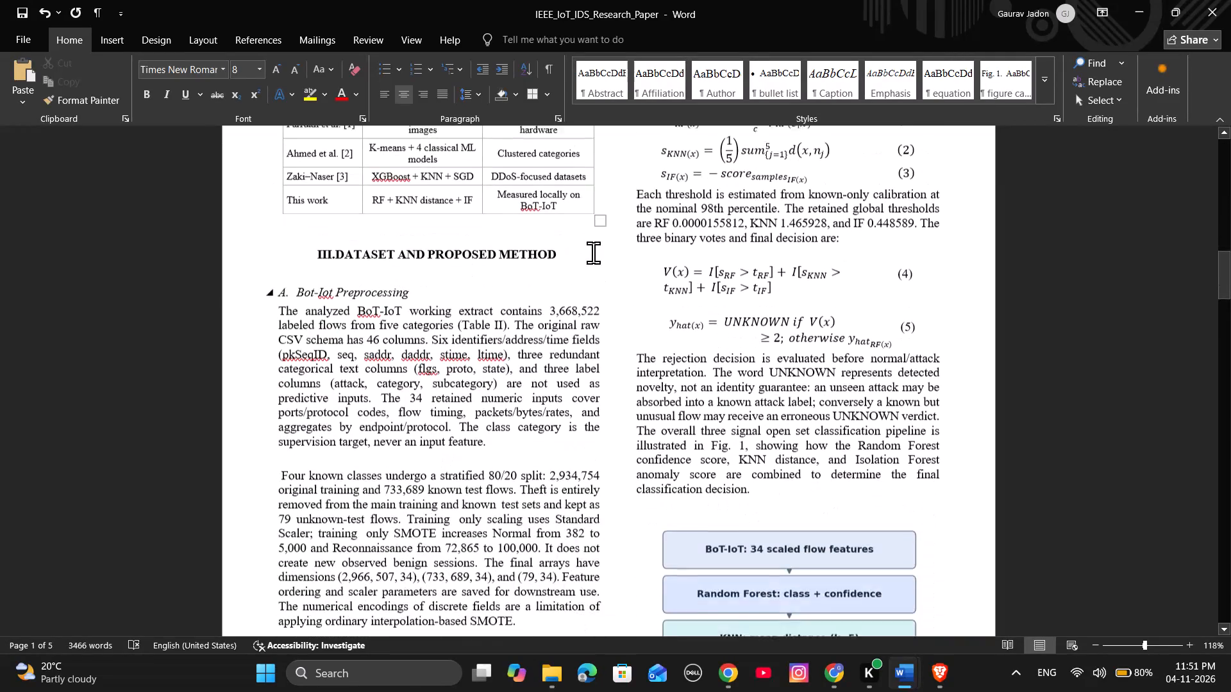
pyautogui.scroll(1, 593, 252)
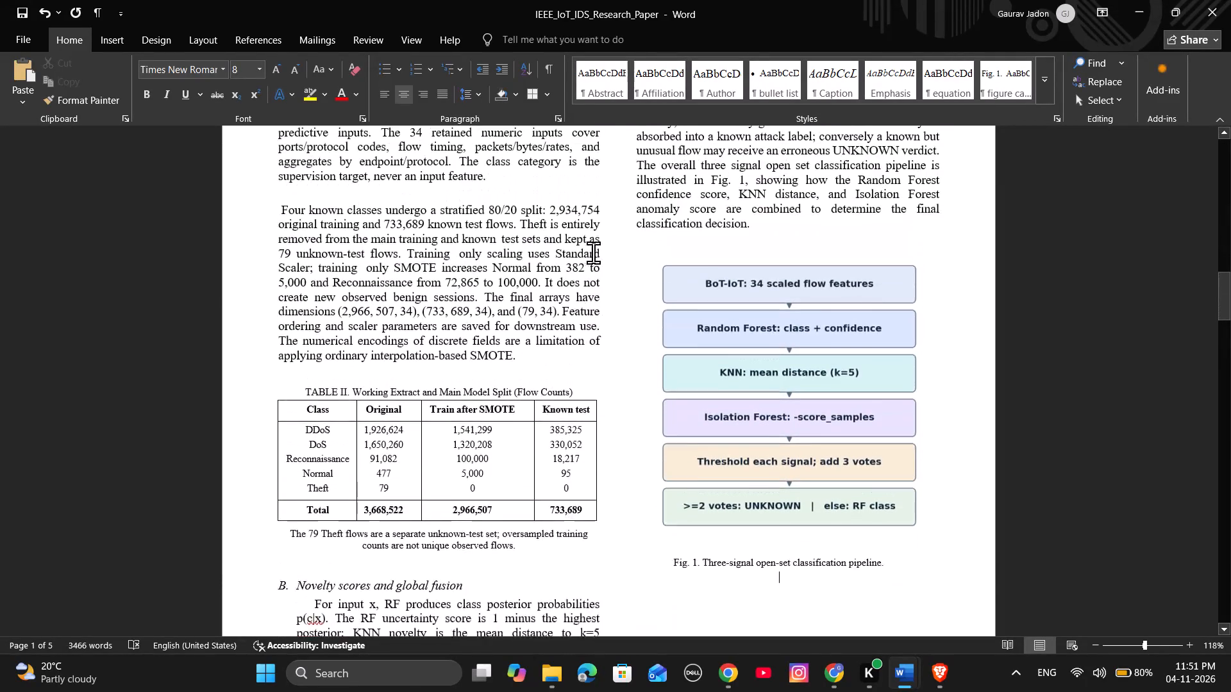
pyautogui.scroll(1, 593, 252)
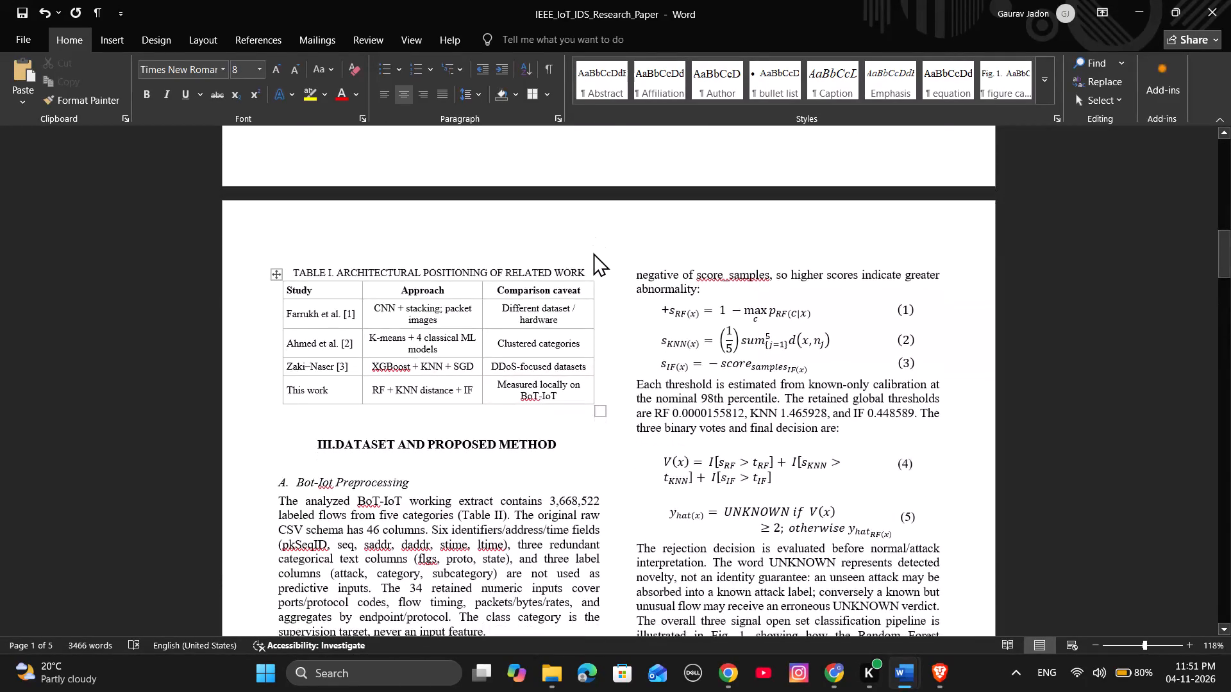
pyautogui.scroll(1, 593, 252)
pyautogui.scroll(-1, 593, 252)
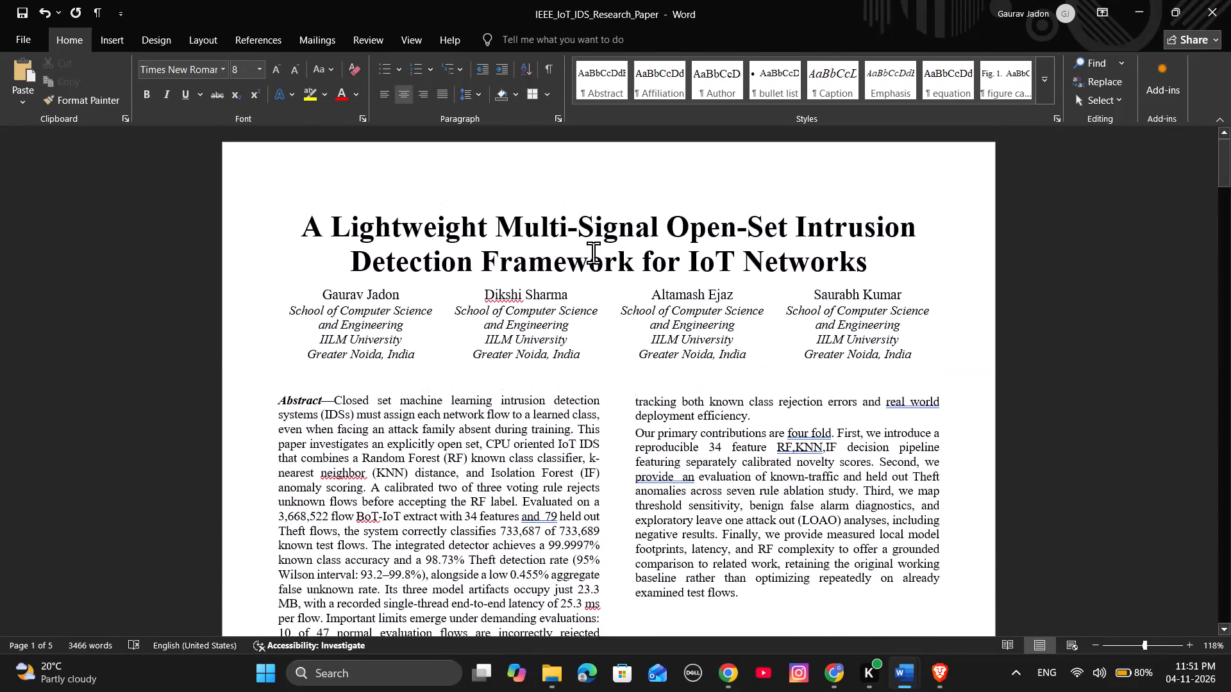
pyautogui.scroll(-1, 593, 252)
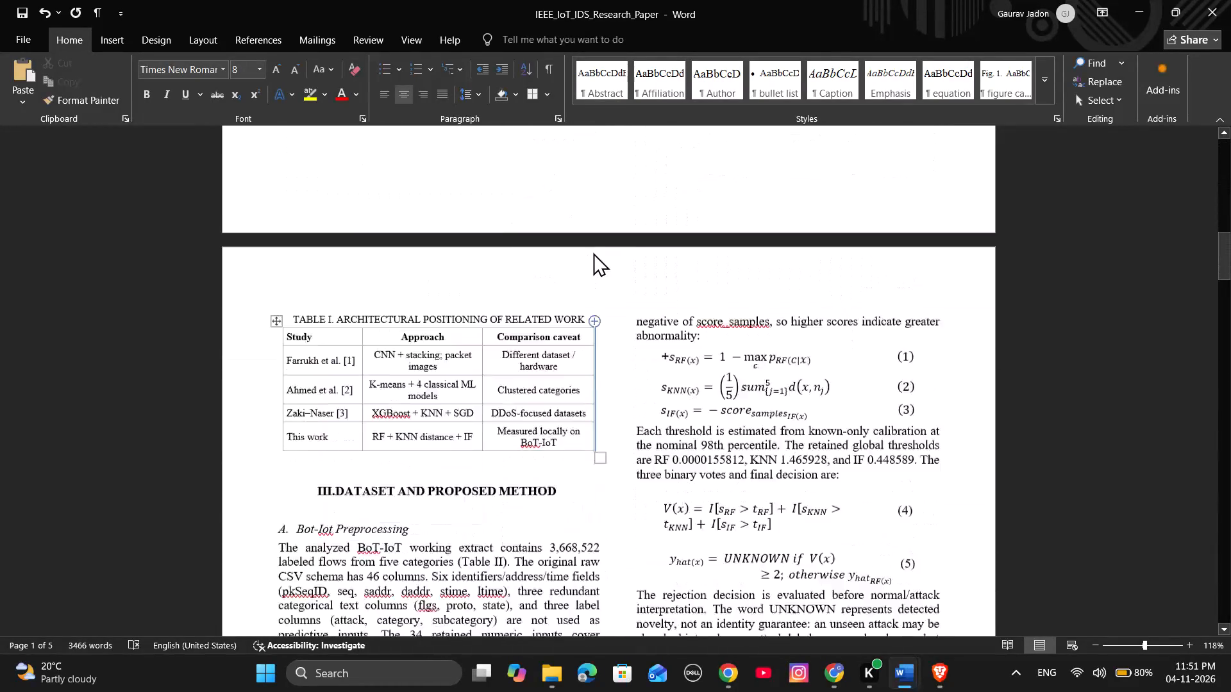
pyautogui.hscroll(-1, 593, 252)
pyautogui.scroll(-1, 593, 252)
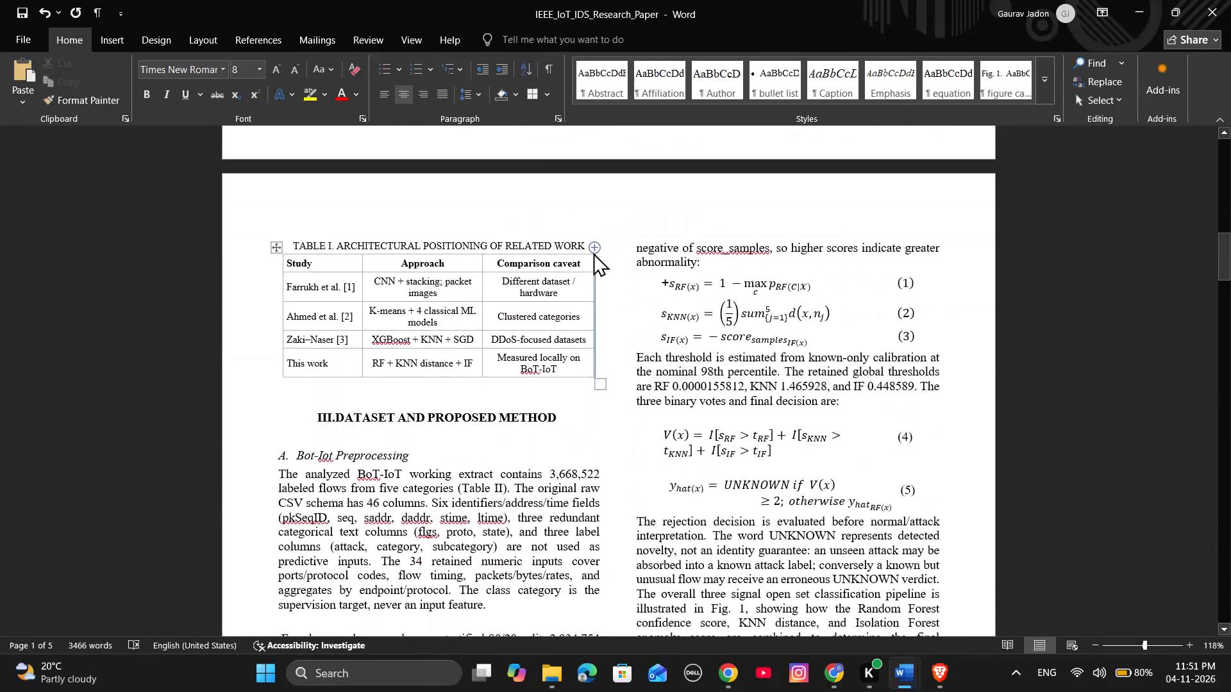
pyautogui.scroll(-1, 593, 252)
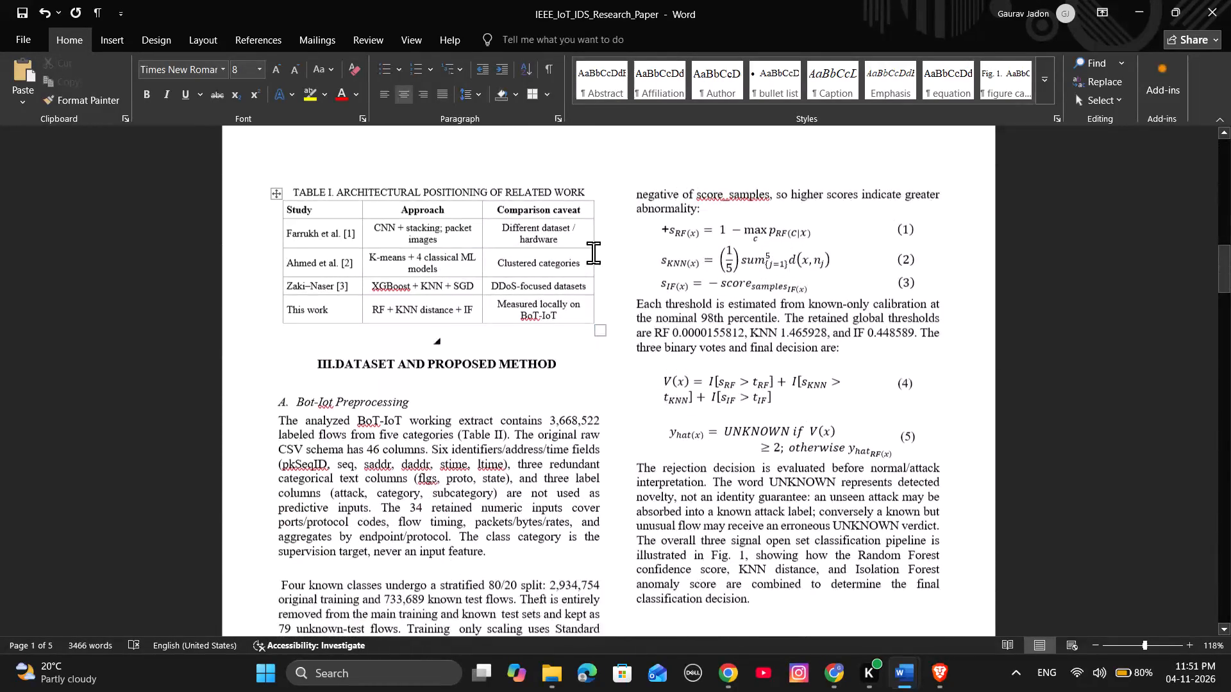
pyautogui.scroll(-1, 593, 252)
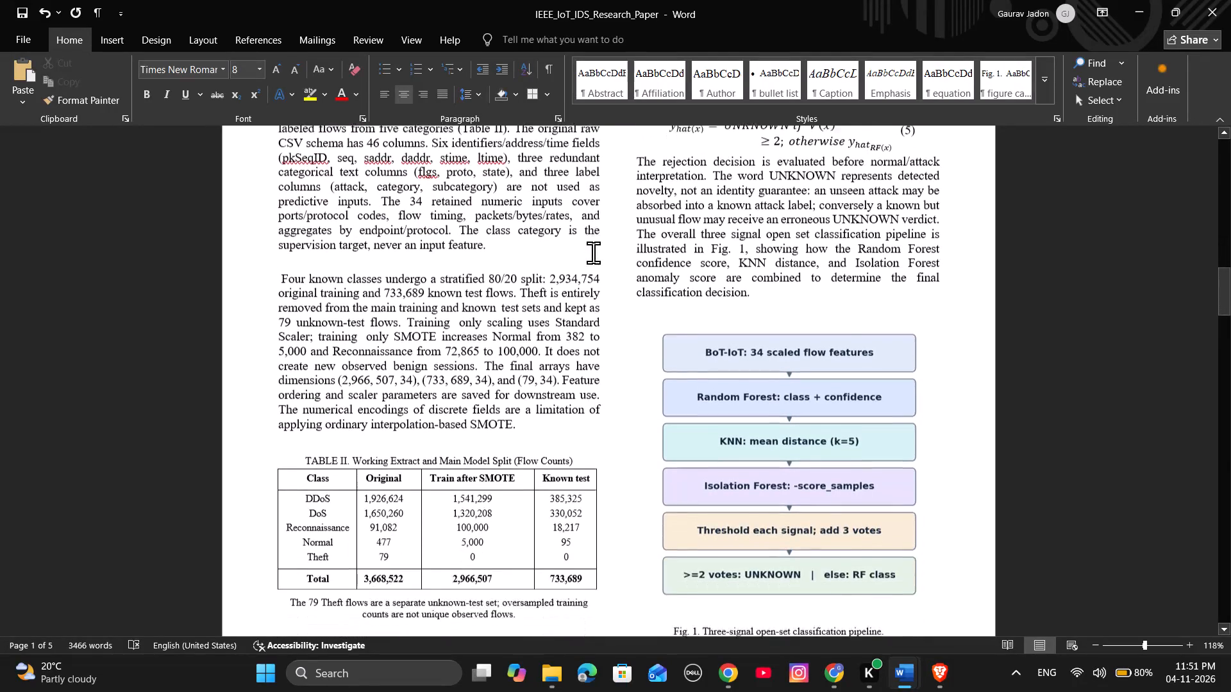
pyautogui.scroll(-1, 593, 252)
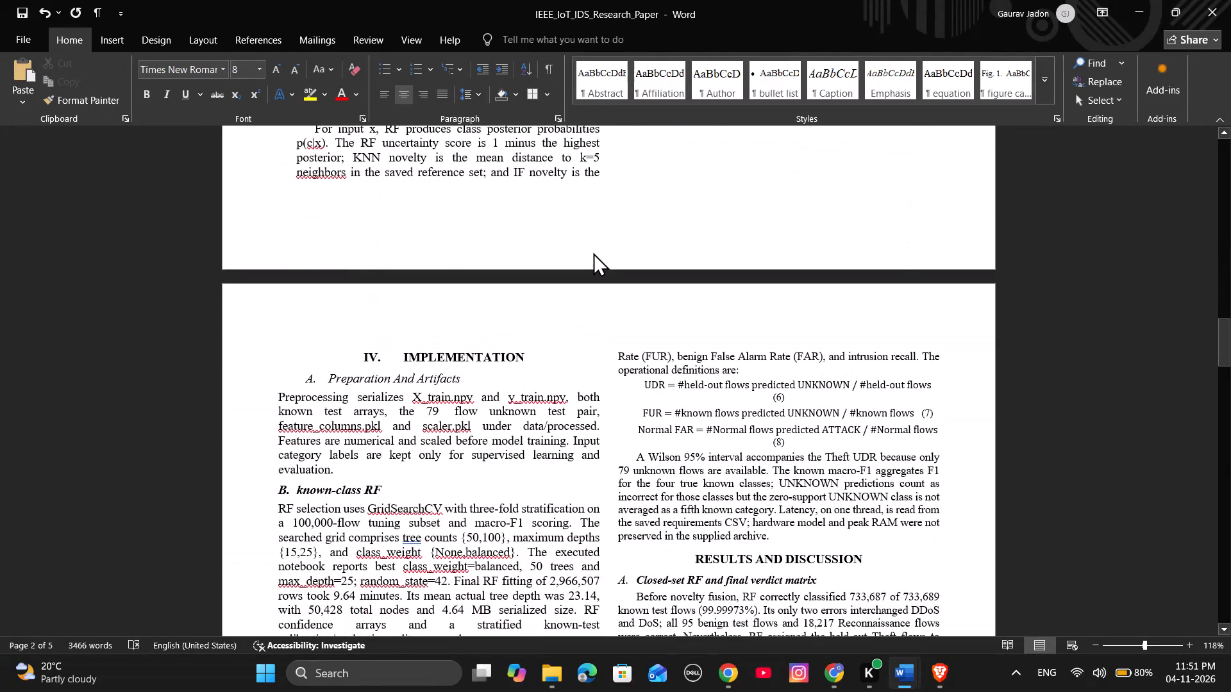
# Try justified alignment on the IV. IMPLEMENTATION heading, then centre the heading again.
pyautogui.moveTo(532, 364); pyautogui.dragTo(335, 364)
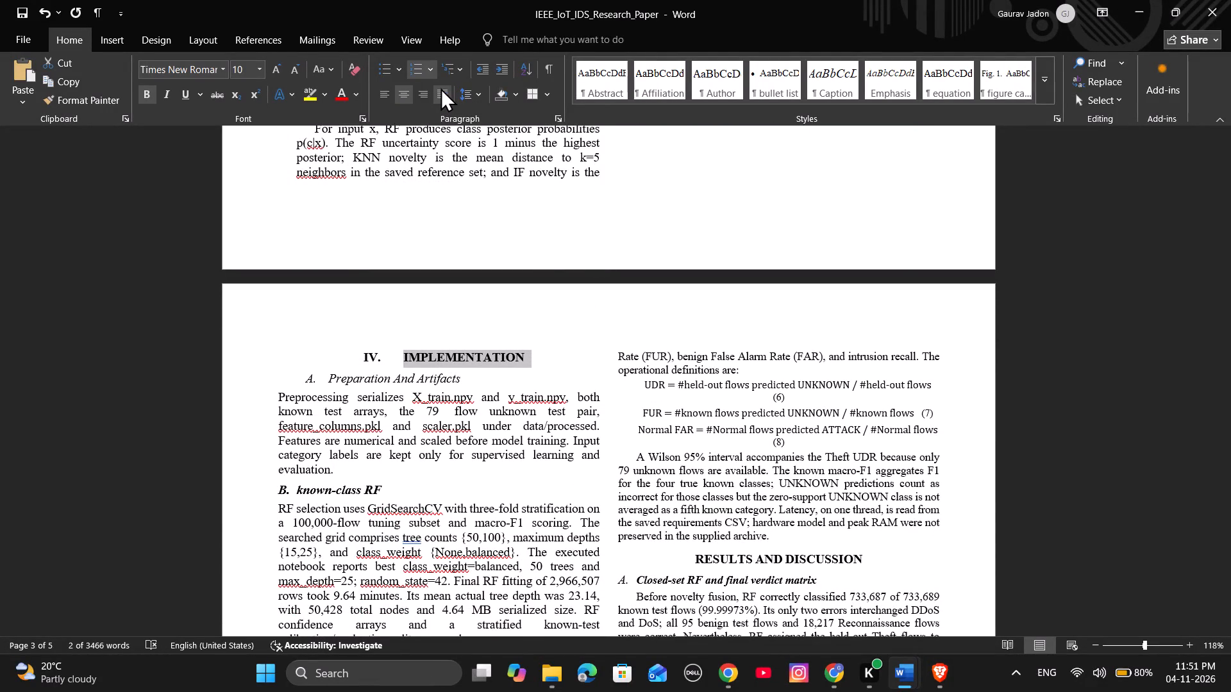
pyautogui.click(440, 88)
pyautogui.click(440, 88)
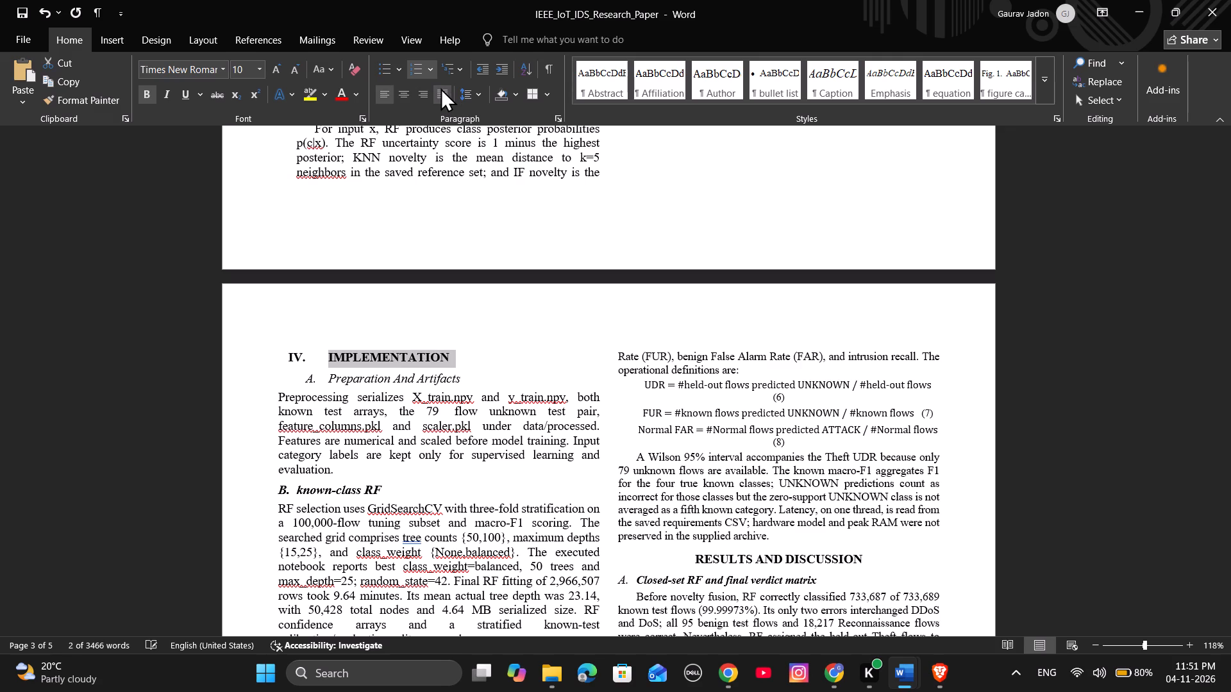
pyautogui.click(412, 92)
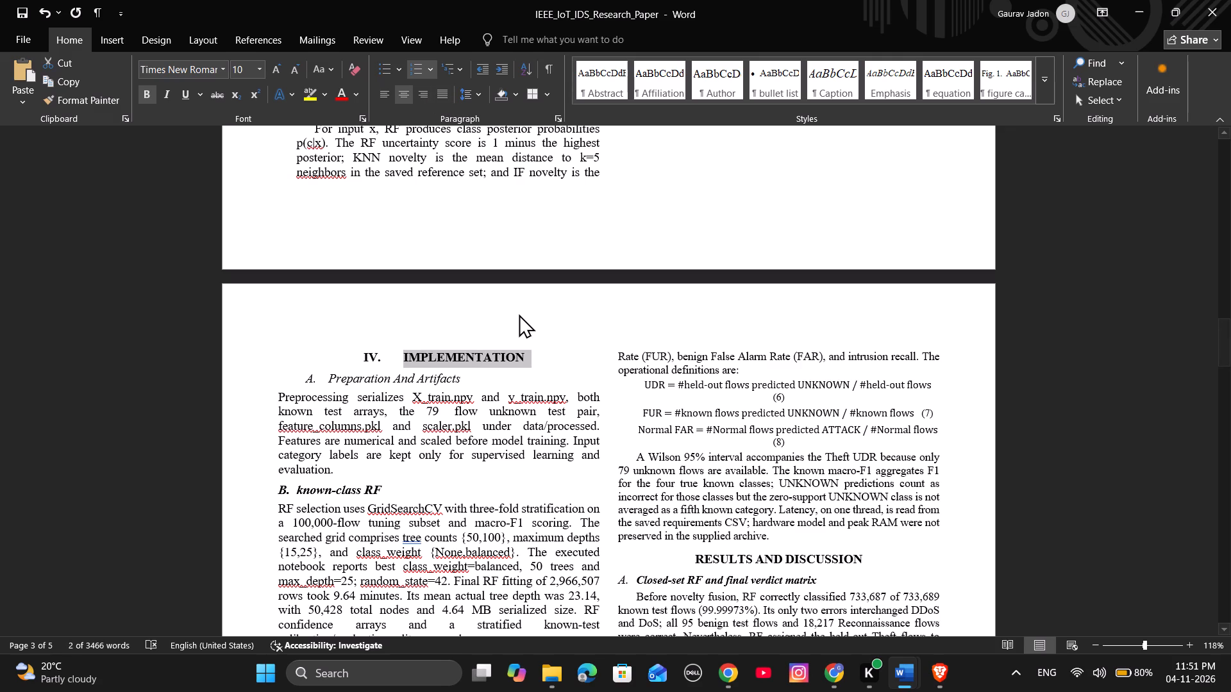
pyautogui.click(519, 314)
# Justify the "Preparation And Artifacts" subheading and decrease its indent to line it up with the column's left margin.
pyautogui.moveTo(479, 378); pyautogui.dragTo(297, 386)
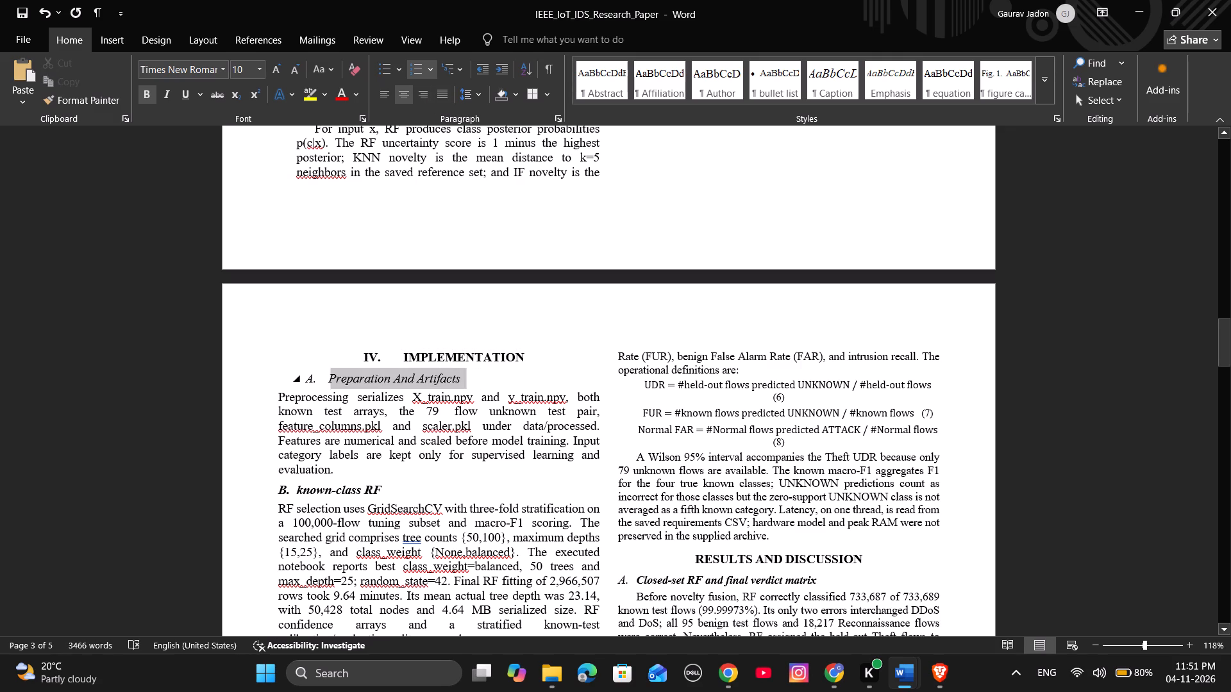
pyautogui.moveTo(297, 386); pyautogui.dragTo(286, 386)
pyautogui.click(387, 100)
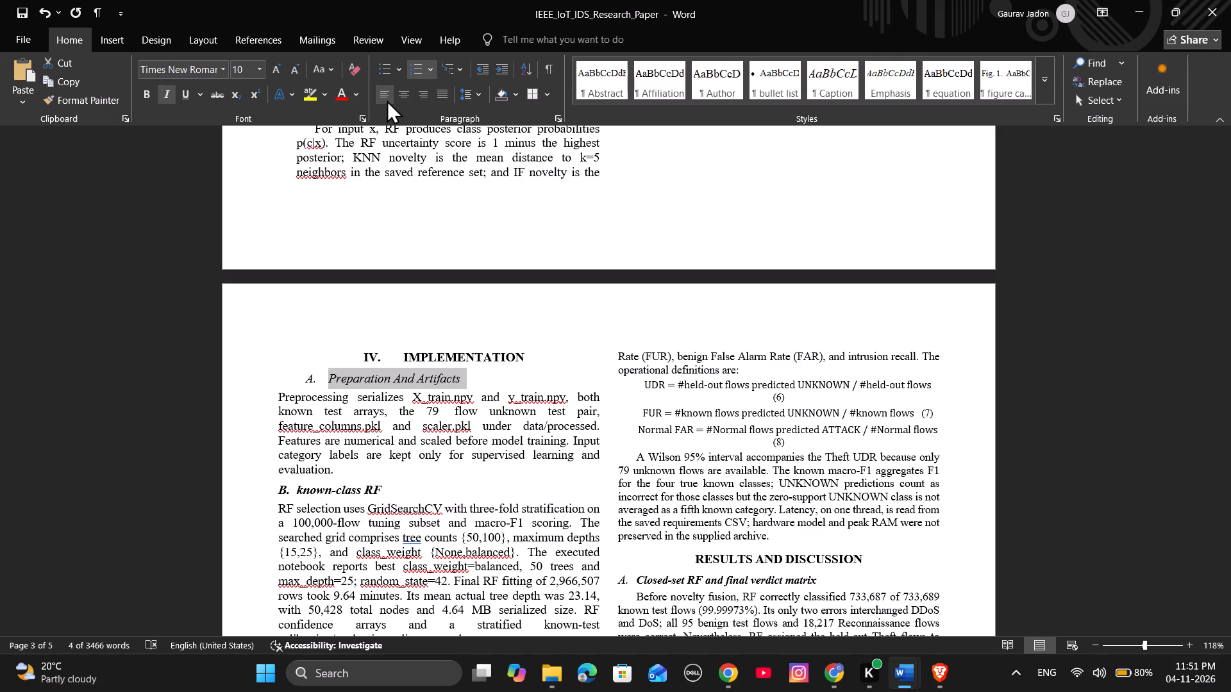
pyautogui.click(387, 100)
pyautogui.click(402, 99)
pyautogui.click(386, 95)
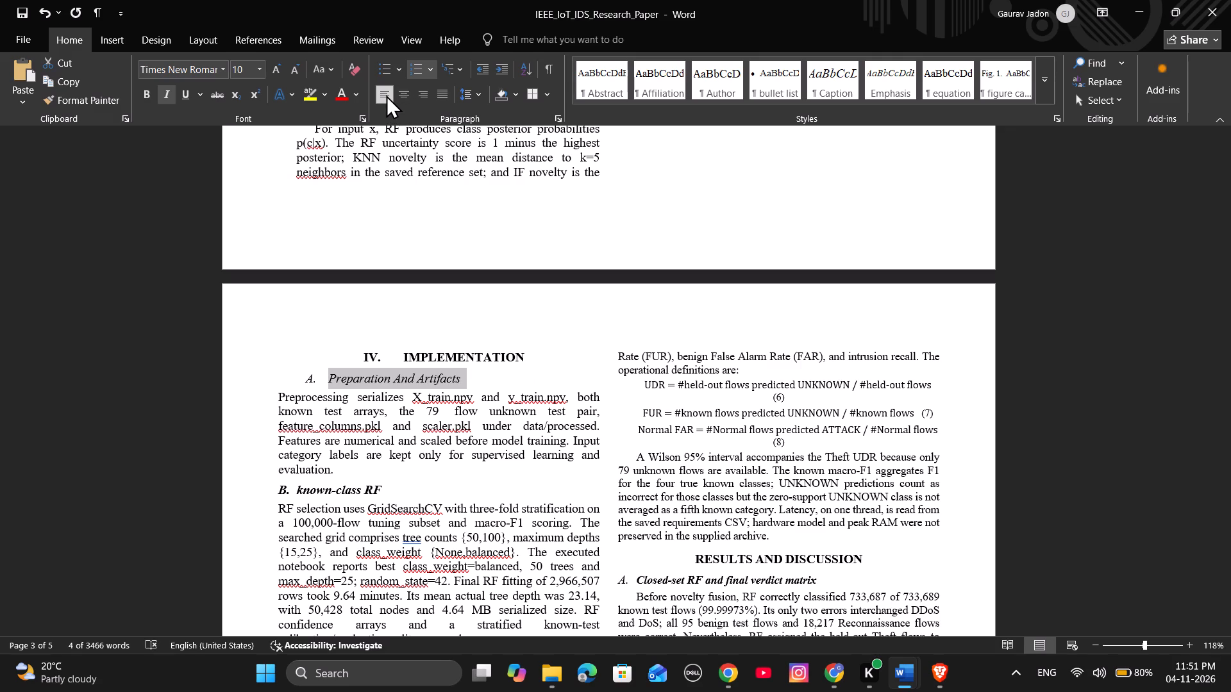
pyautogui.click(386, 95)
pyautogui.click(474, 69)
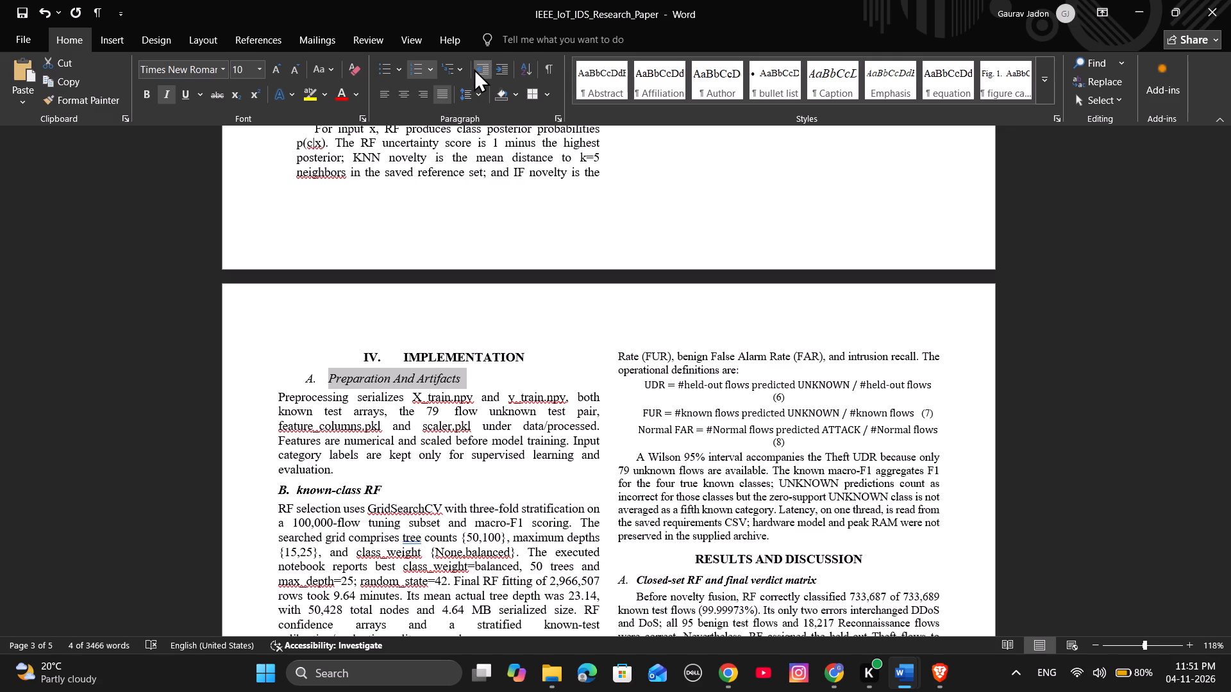
pyautogui.click(474, 69)
pyautogui.click(474, 69)
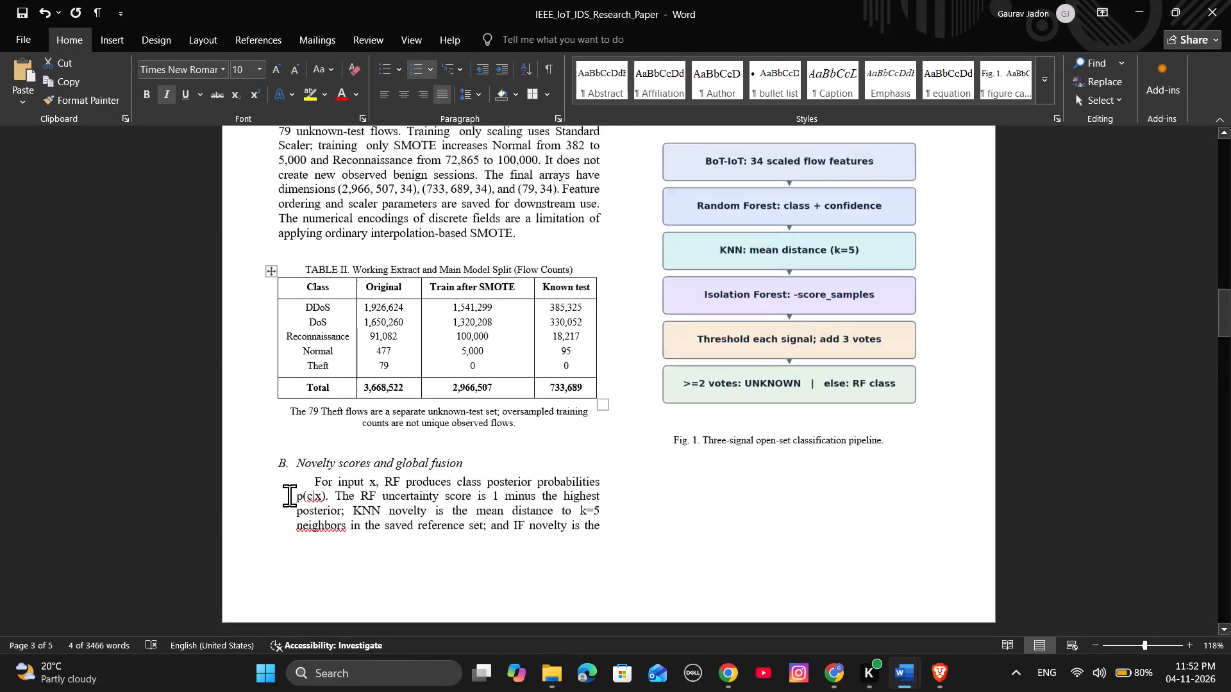
# Compare the "known-class RF" subheading's formatting with the Bot-Iot Preprocessing and Novelty scores subheadings in section III.
pyautogui.click(388, 556)
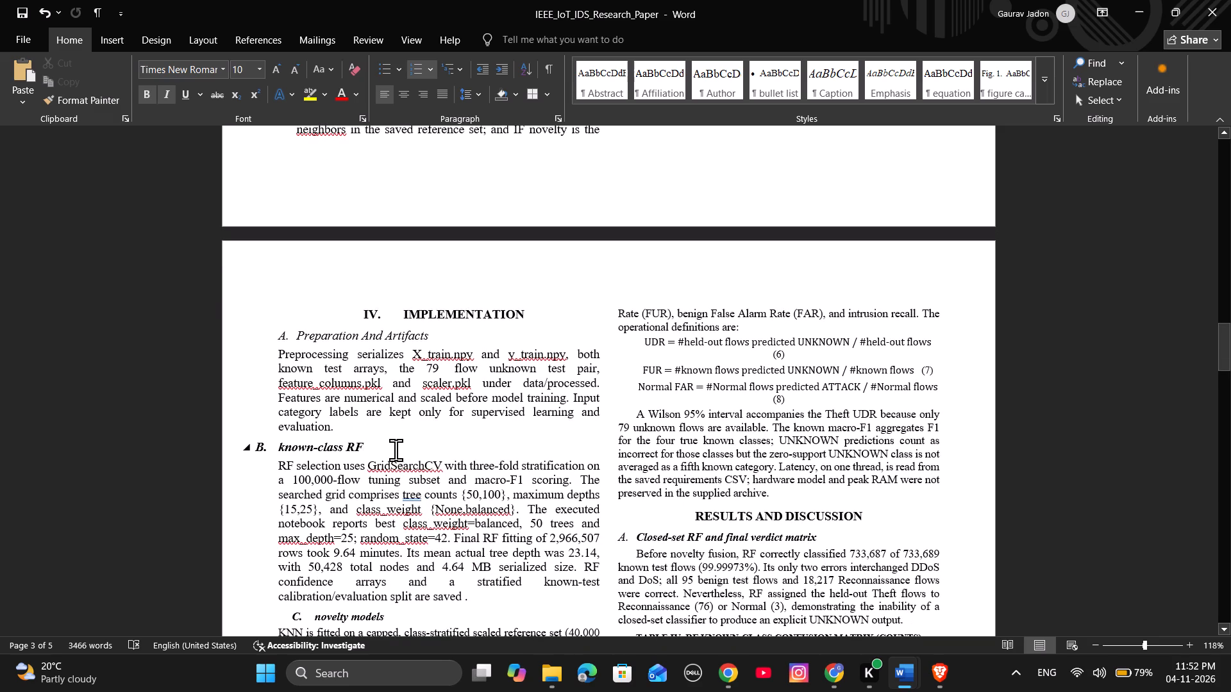
pyautogui.keyDown('ctrl'); pyautogui.moveTo(390, 447); pyautogui.dragTo(249, 443); pyautogui.keyUp('ctrl')
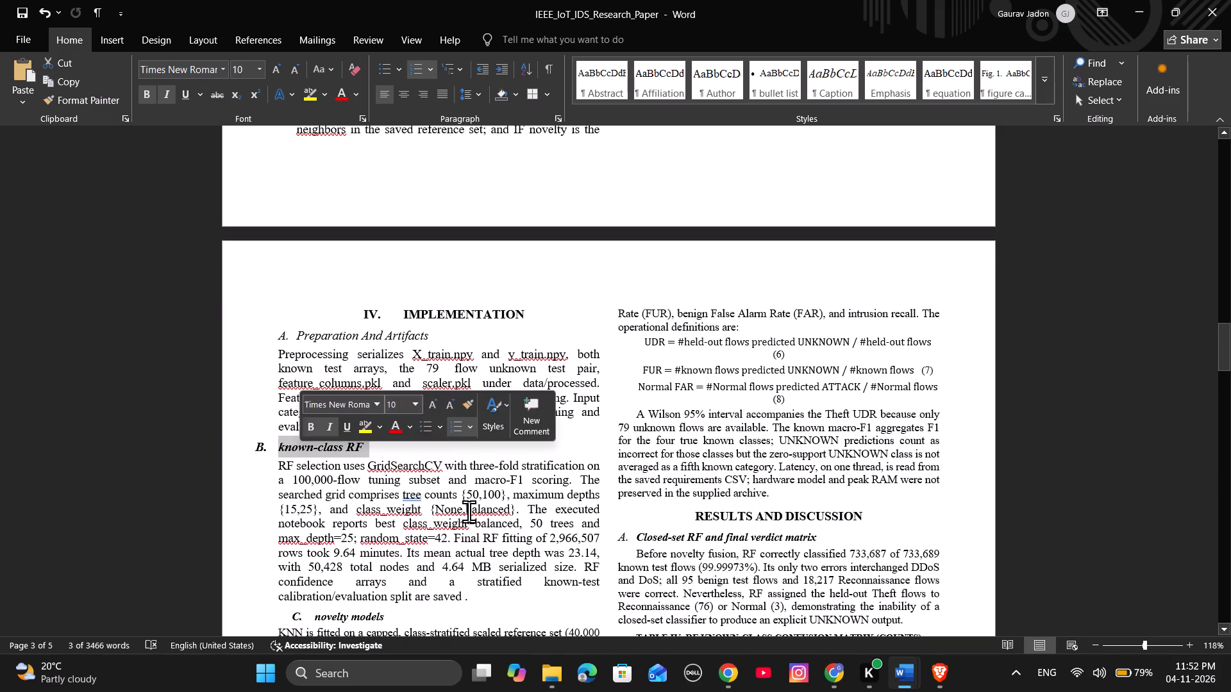
pyautogui.scroll(-1, 469, 511)
pyautogui.scroll(1, 410, 431)
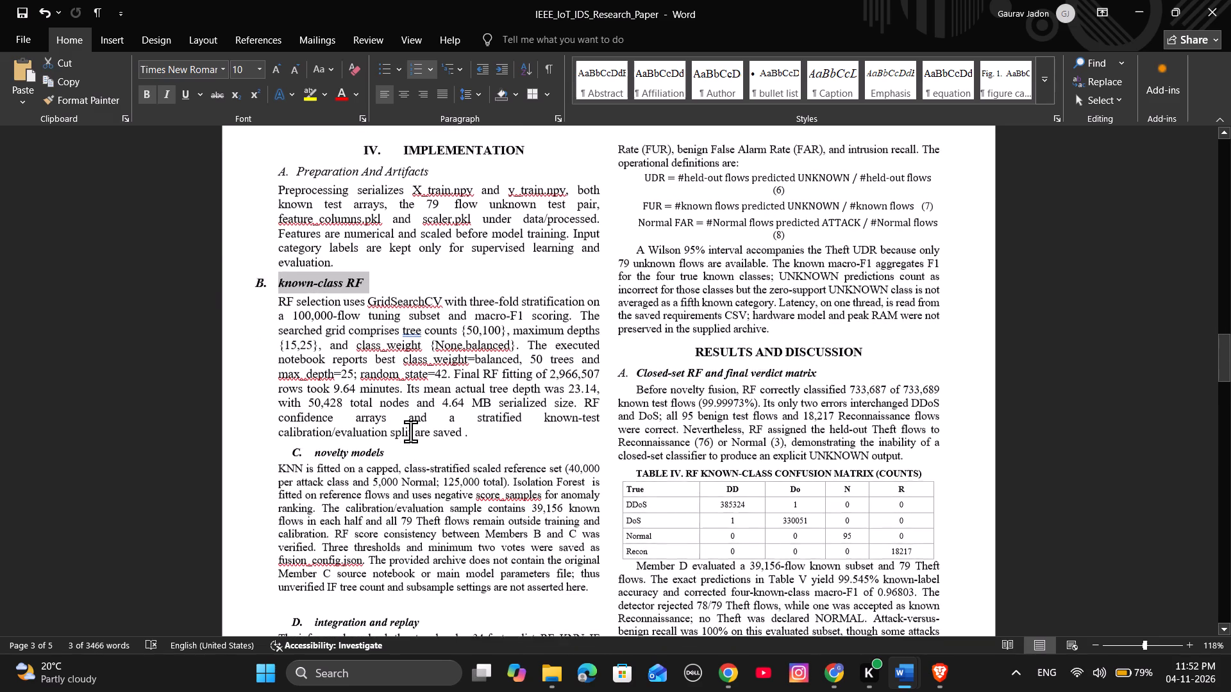
pyautogui.scroll(2, 410, 431)
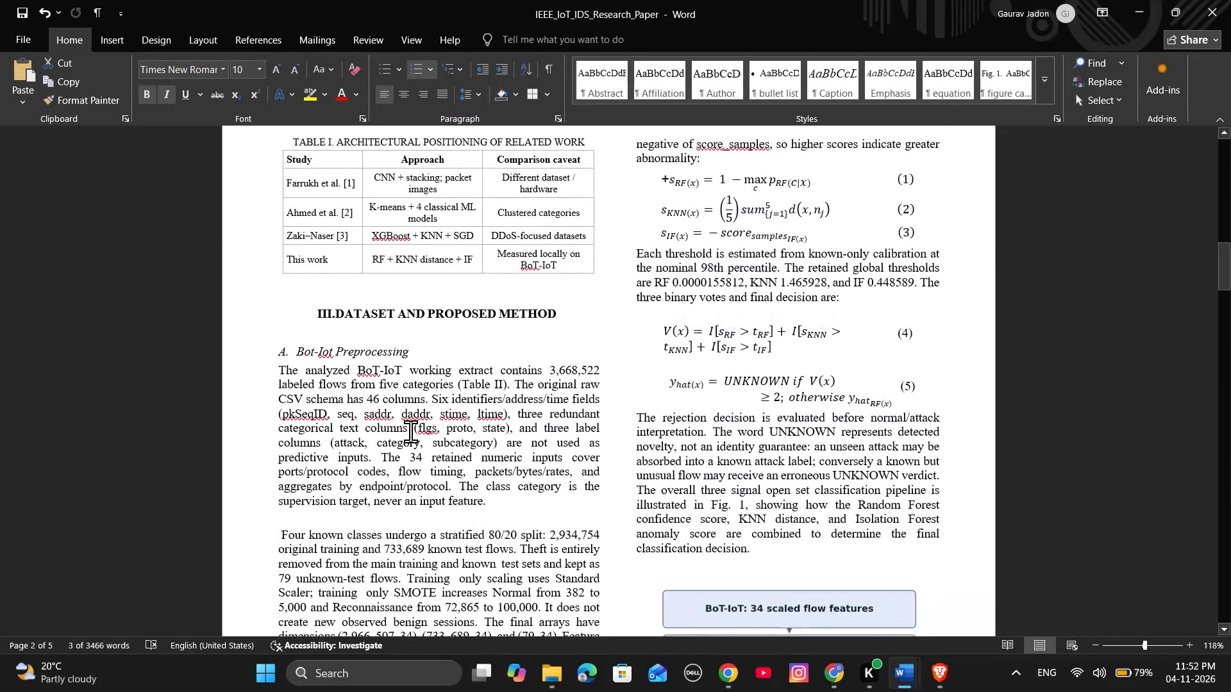
pyautogui.click(386, 353)
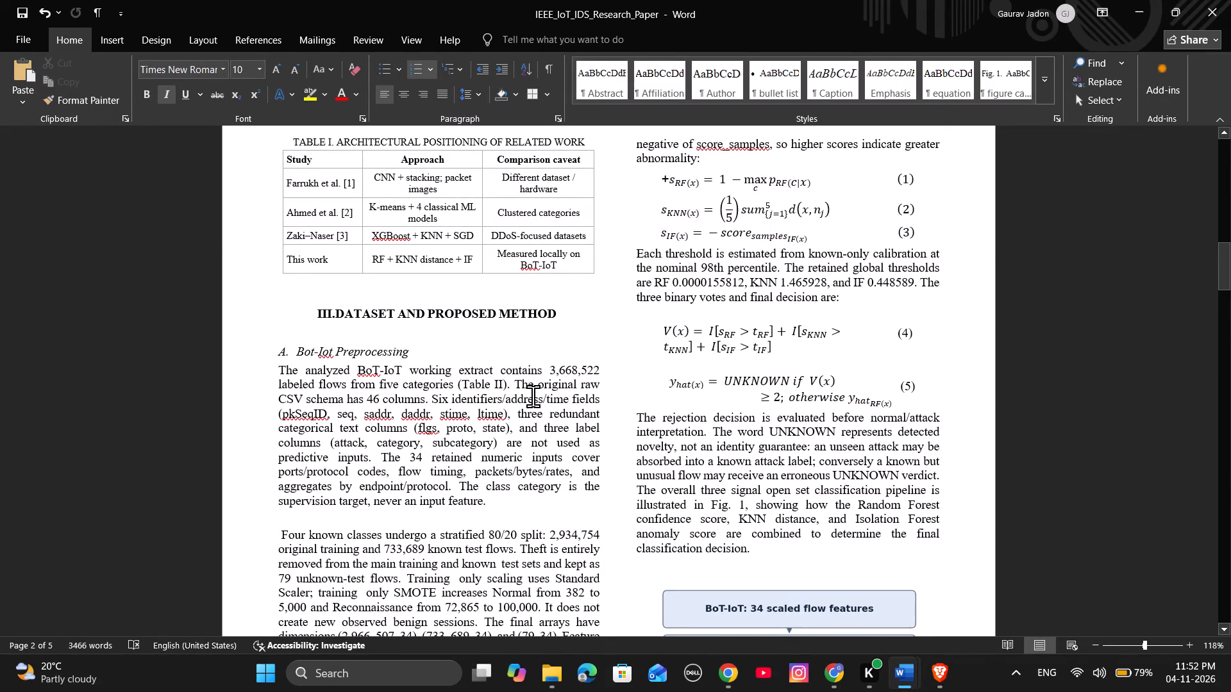
pyautogui.scroll(-2, 533, 396)
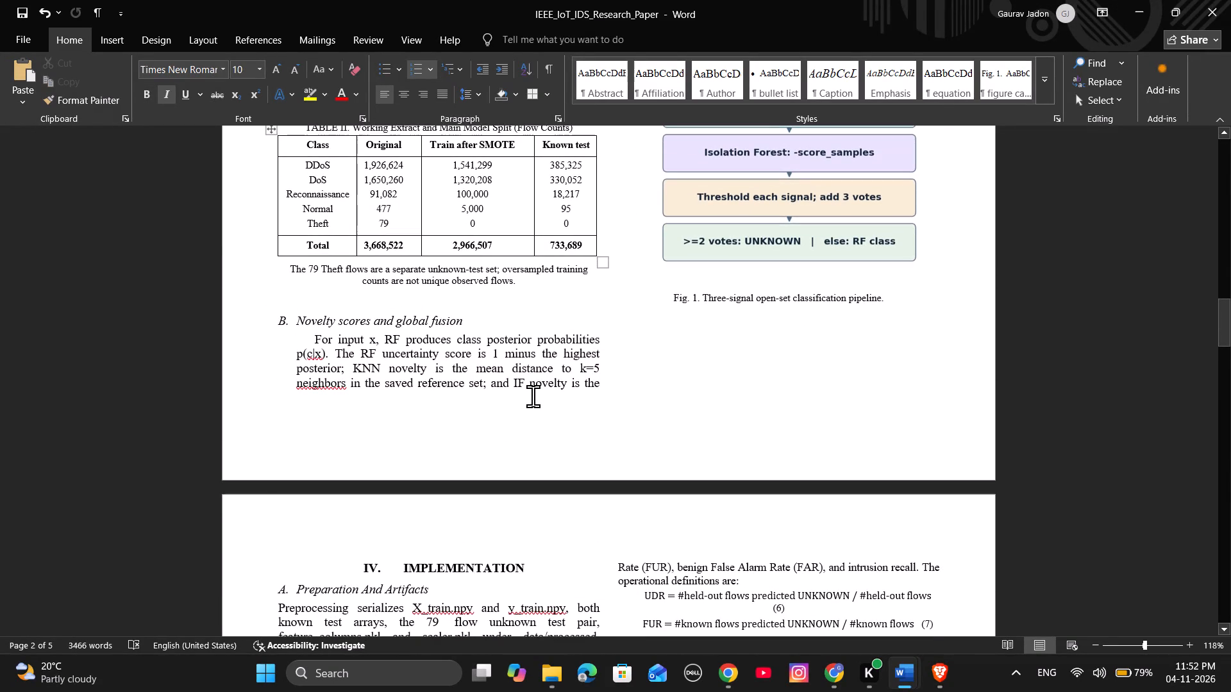
pyautogui.click(533, 396)
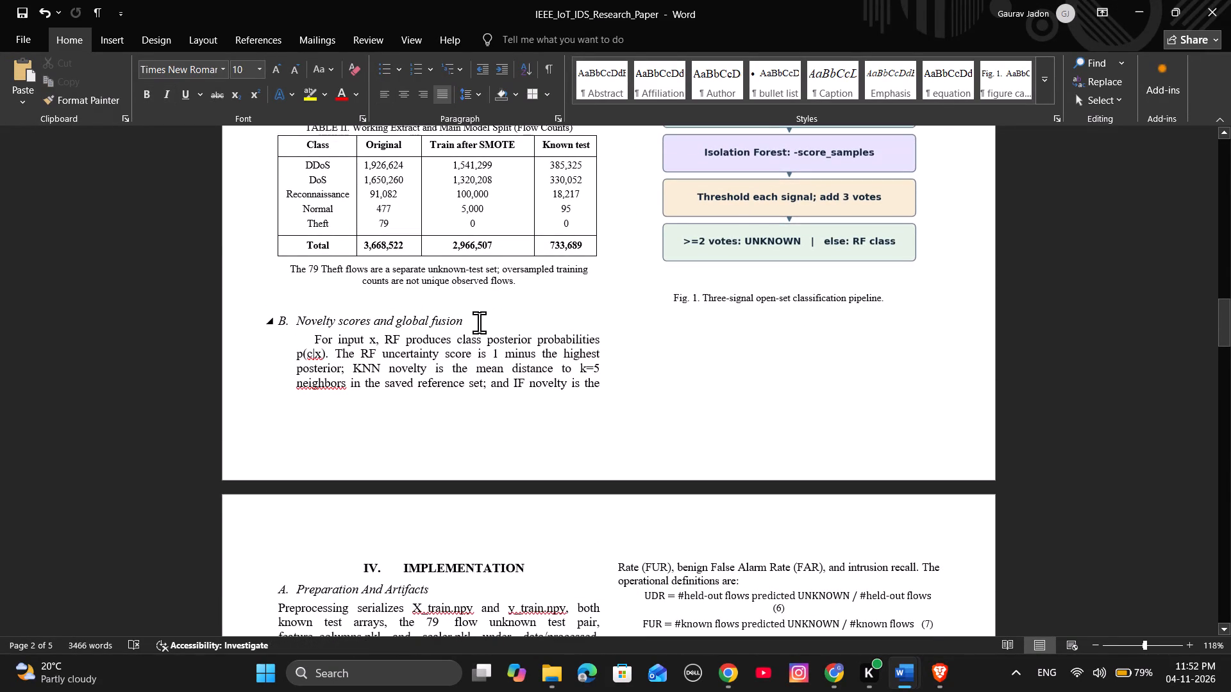
# Capitalize each word of the "Novelty scores and global fusion" subheading in section III.
pyautogui.keyDown('ctrl'); pyautogui.moveTo(479, 322); pyautogui.dragTo(294, 326); pyautogui.keyUp('ctrl')
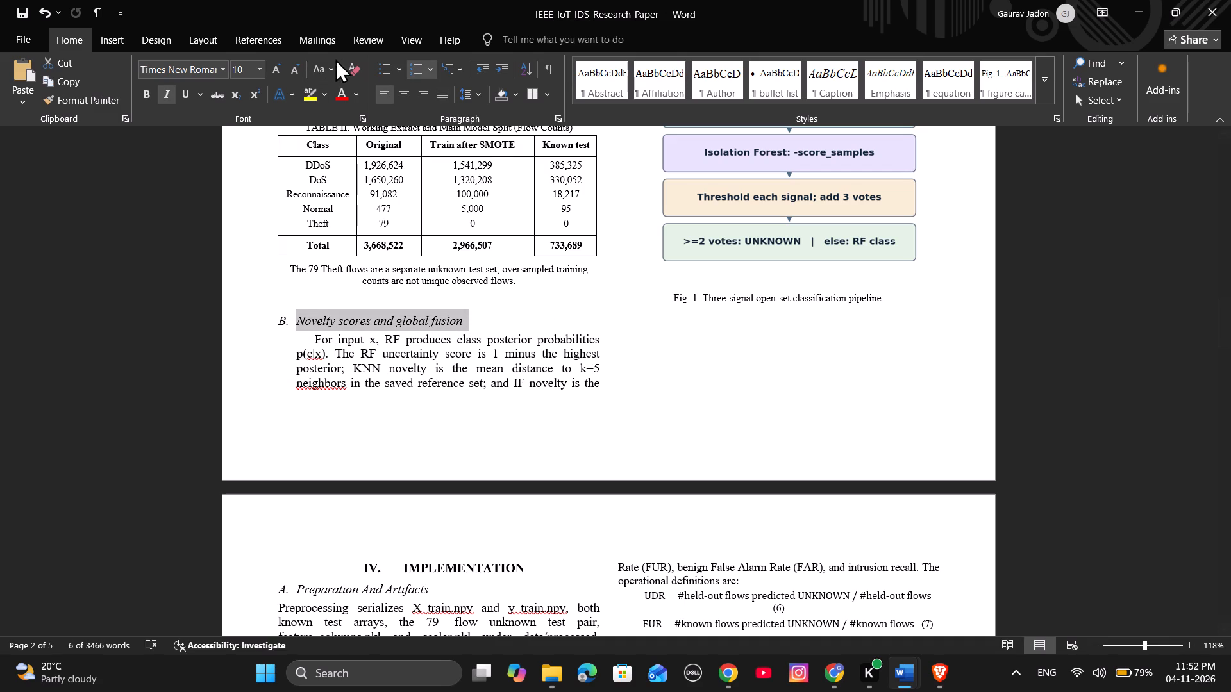
pyautogui.click(334, 65)
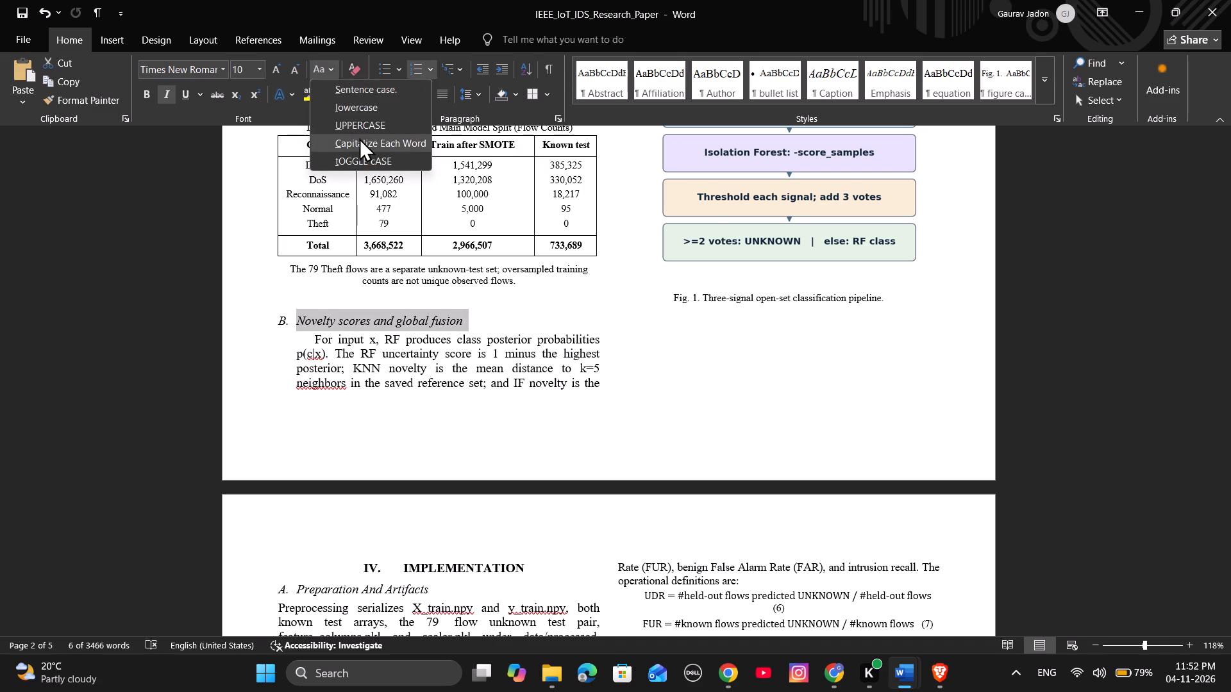
pyautogui.click(361, 140)
pyautogui.click(583, 491)
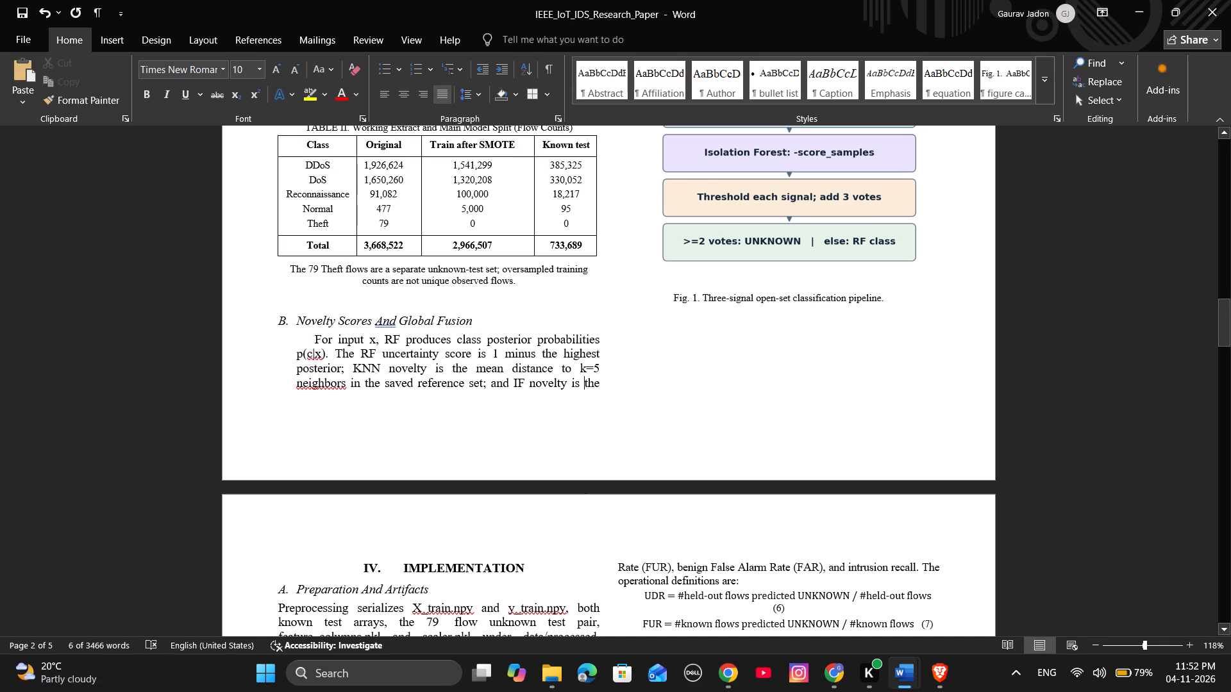
# Set the four section IV subheadings, Preparation And Artifacts, known-class RF, novelty models, and integration and replay, to font size 10.
pyautogui.scroll(-1, 583, 491)
pyautogui.keyDown('ctrl'); pyautogui.moveTo(449, 418); pyautogui.dragTo(292, 422); pyautogui.keyUp('ctrl')
pyautogui.keyDown('ctrl'); pyautogui.moveTo(377, 527); pyautogui.dragTo(287, 531); pyautogui.keyUp('ctrl')
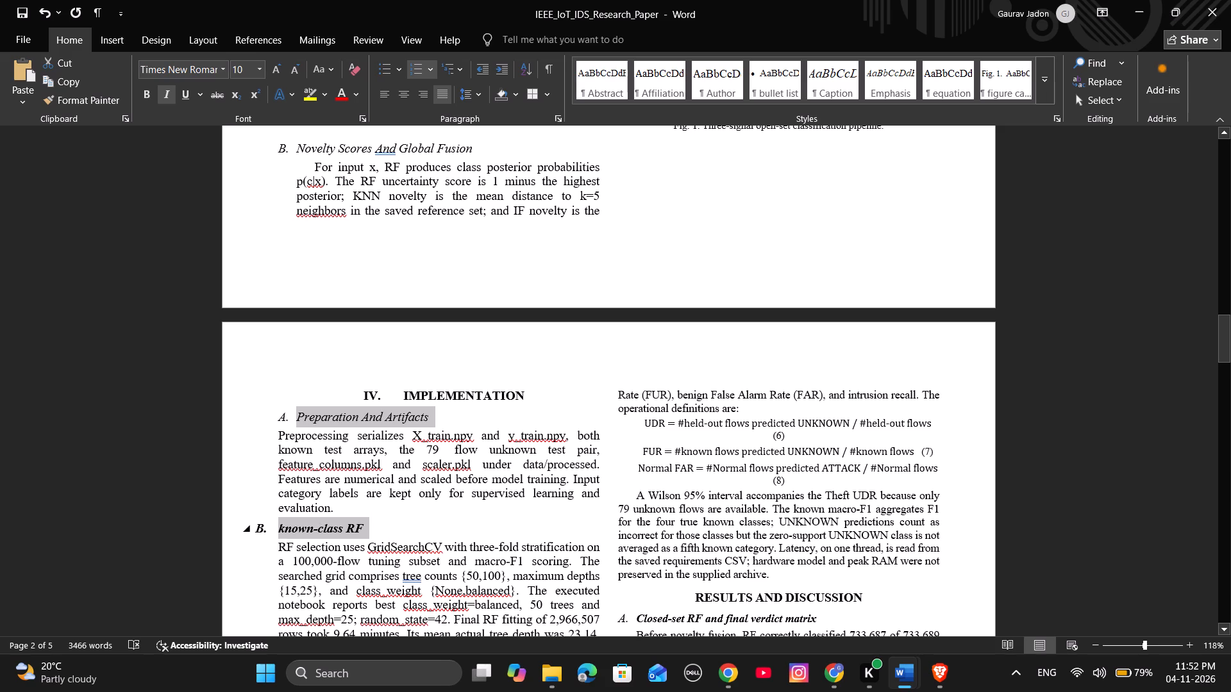
pyautogui.keyDown('ctrl'); pyautogui.moveTo(287, 531); pyautogui.dragTo(275, 531); pyautogui.keyUp('ctrl')
pyautogui.scroll(-1, 361, 522)
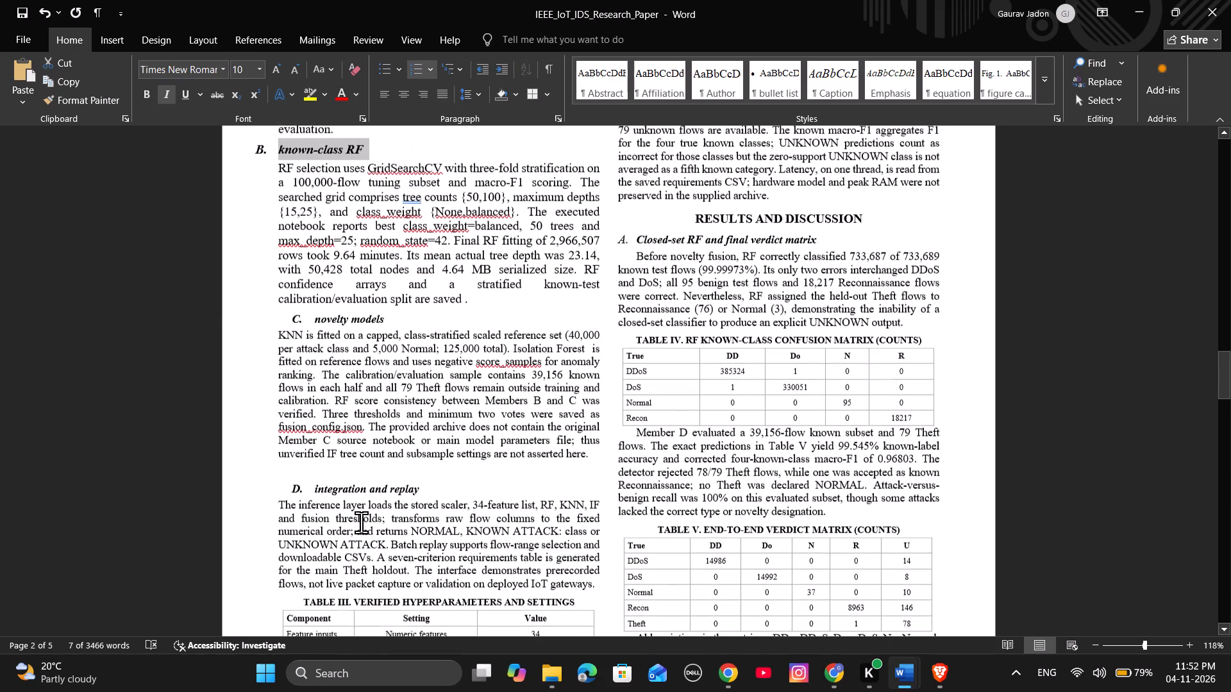
pyautogui.keyDown('ctrl'); pyautogui.moveTo(390, 320); pyautogui.dragTo(318, 320); pyautogui.keyUp('ctrl')
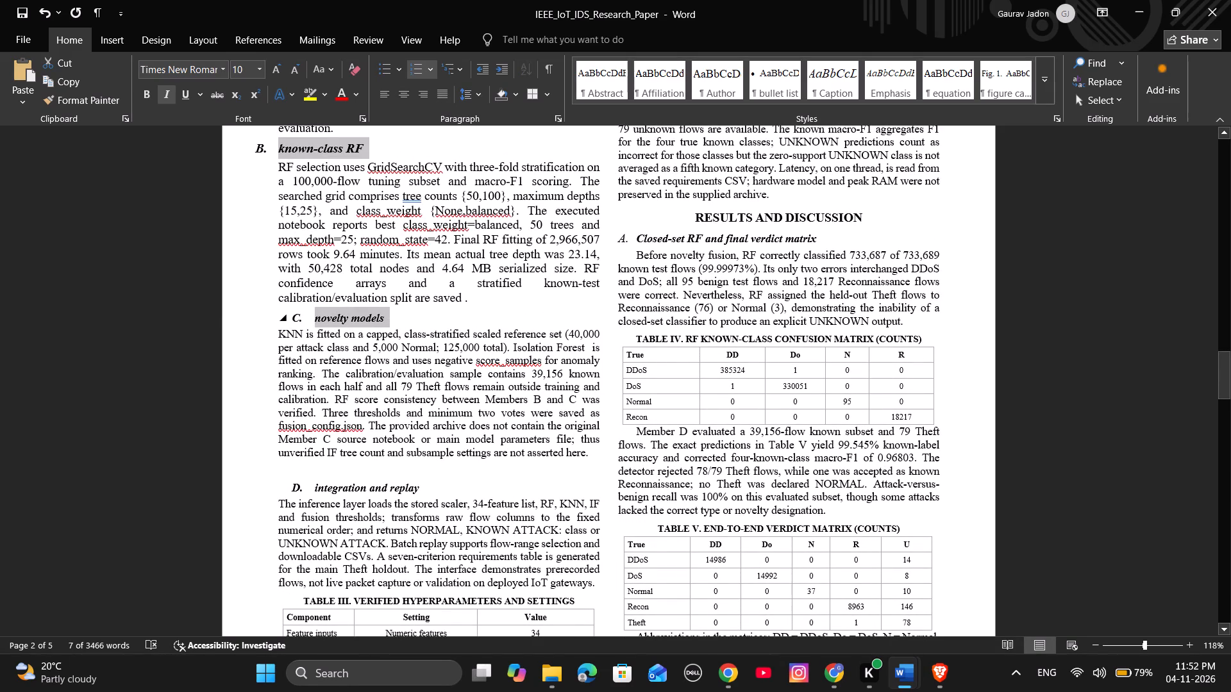
pyautogui.keyDown('ctrl'); pyautogui.moveTo(318, 320); pyautogui.dragTo(314, 320); pyautogui.keyUp('ctrl')
pyautogui.keyDown('ctrl'); pyautogui.moveTo(435, 491); pyautogui.dragTo(285, 493); pyautogui.keyUp('ctrl')
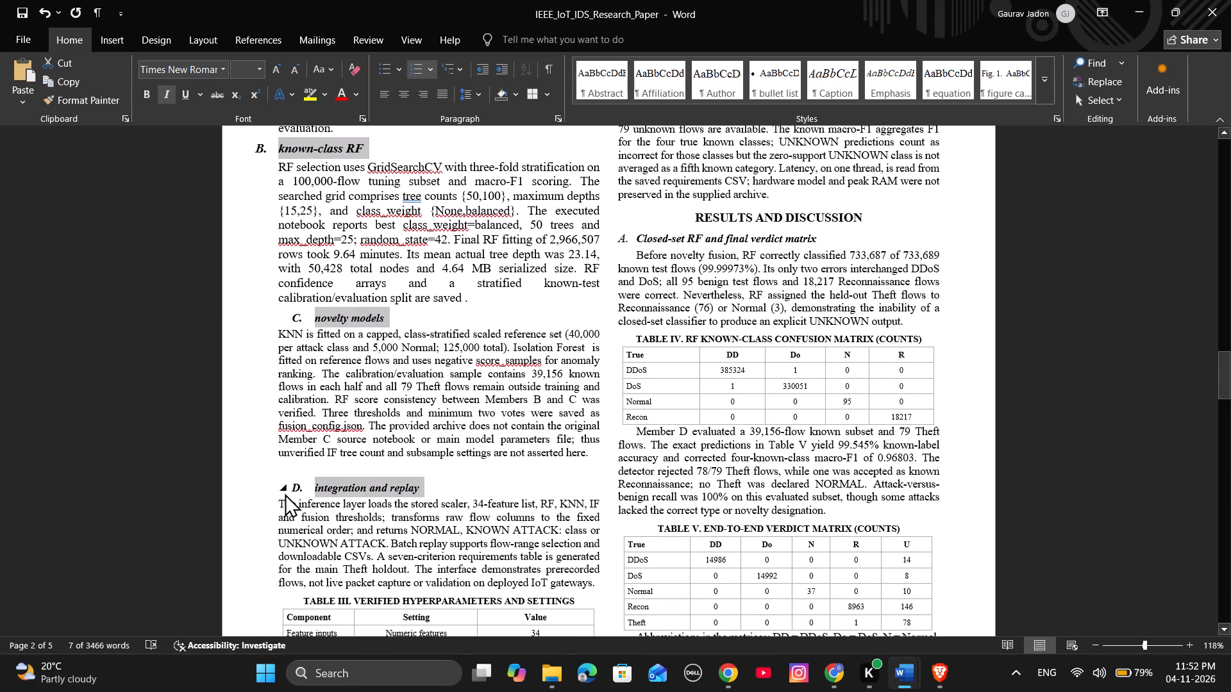
pyautogui.scroll(-2, 572, 563)
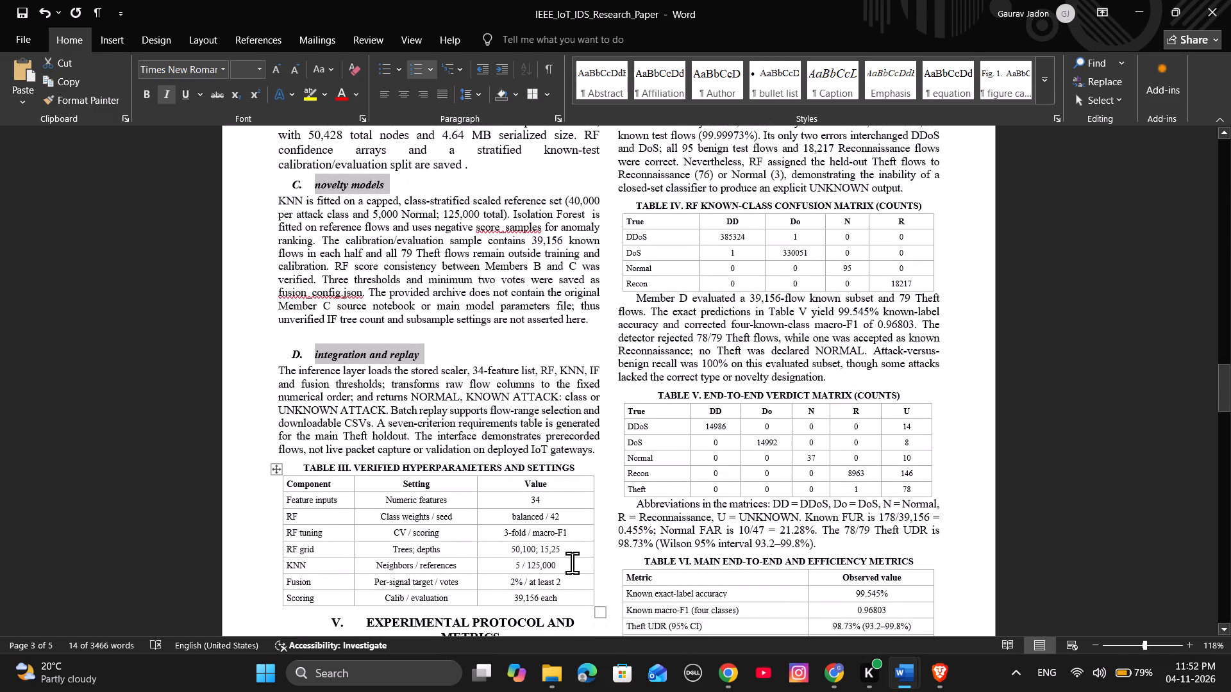
pyautogui.click(259, 72)
pyautogui.click(239, 120)
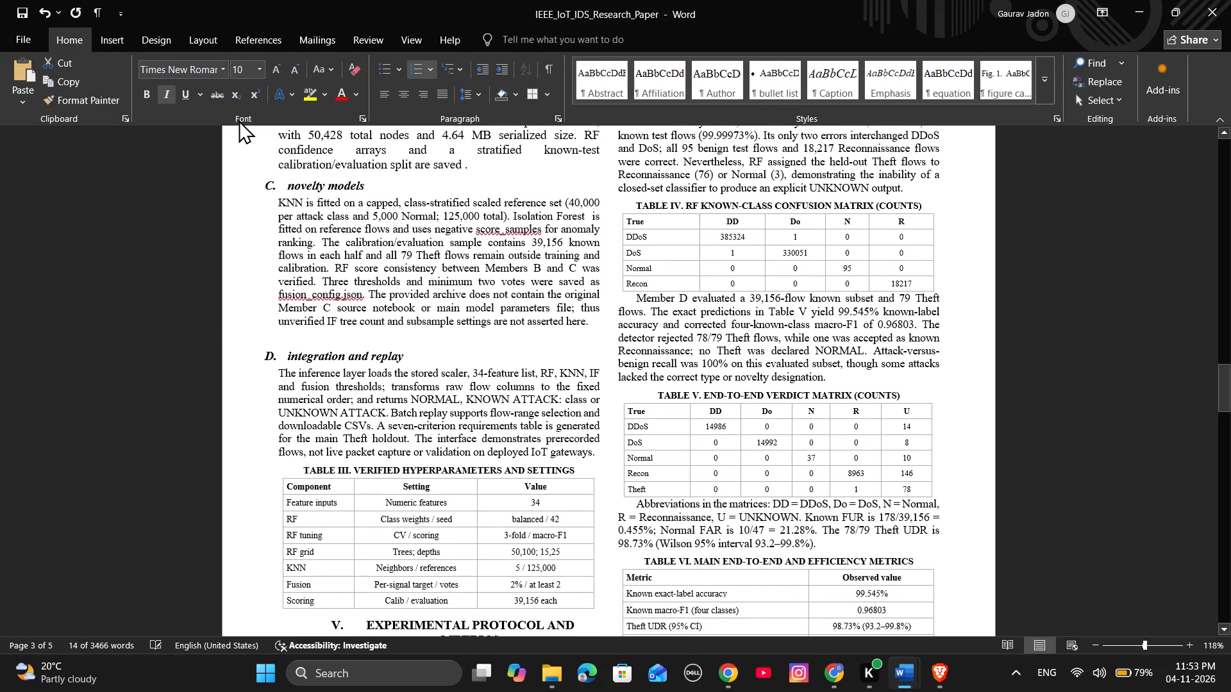
# Remove bold from the four selected section IV subheadings, keeping them italic.
pyautogui.click(142, 96)
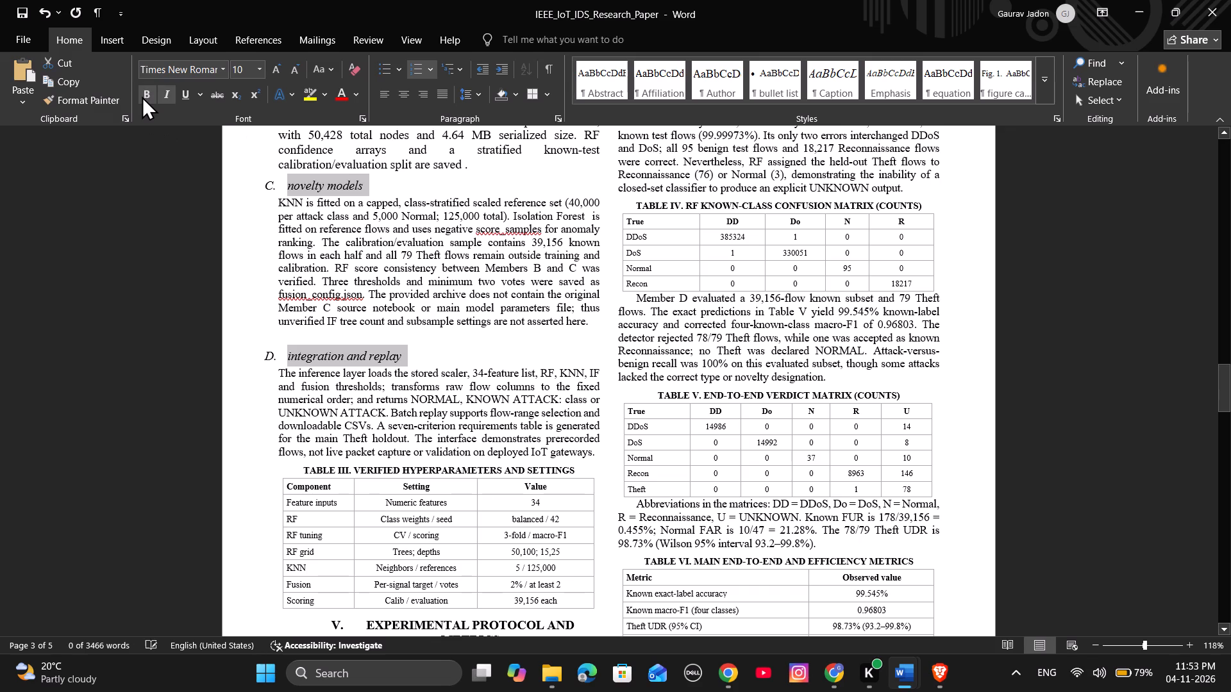
pyautogui.click(162, 92)
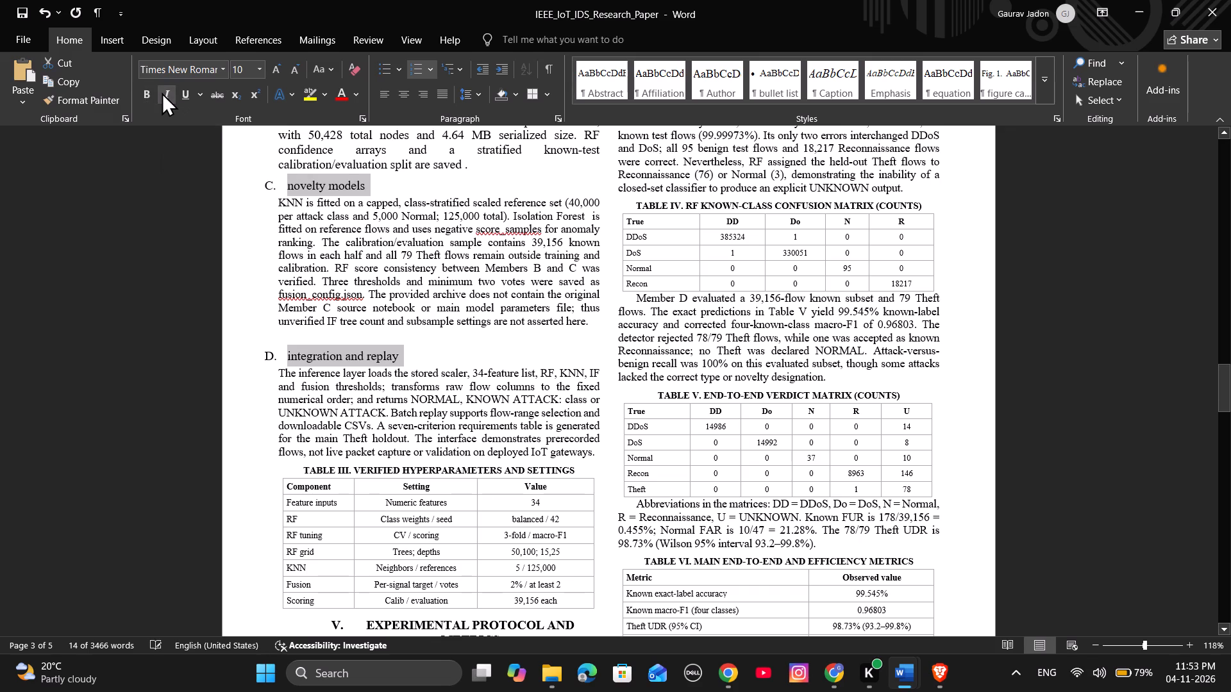
pyautogui.click(162, 92)
# Check the section IV subheadings' formatting and alignment against the section III subheadings and surrounding text.
pyautogui.scroll(1, 422, 380)
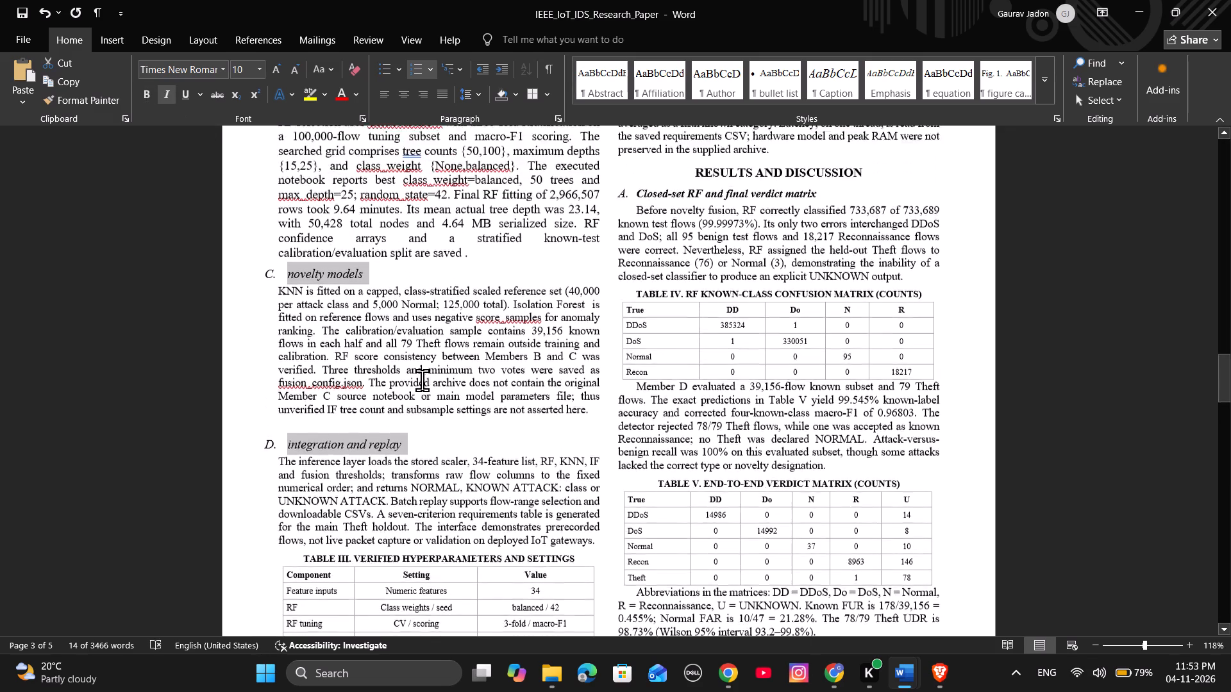
pyautogui.scroll(3, 422, 380)
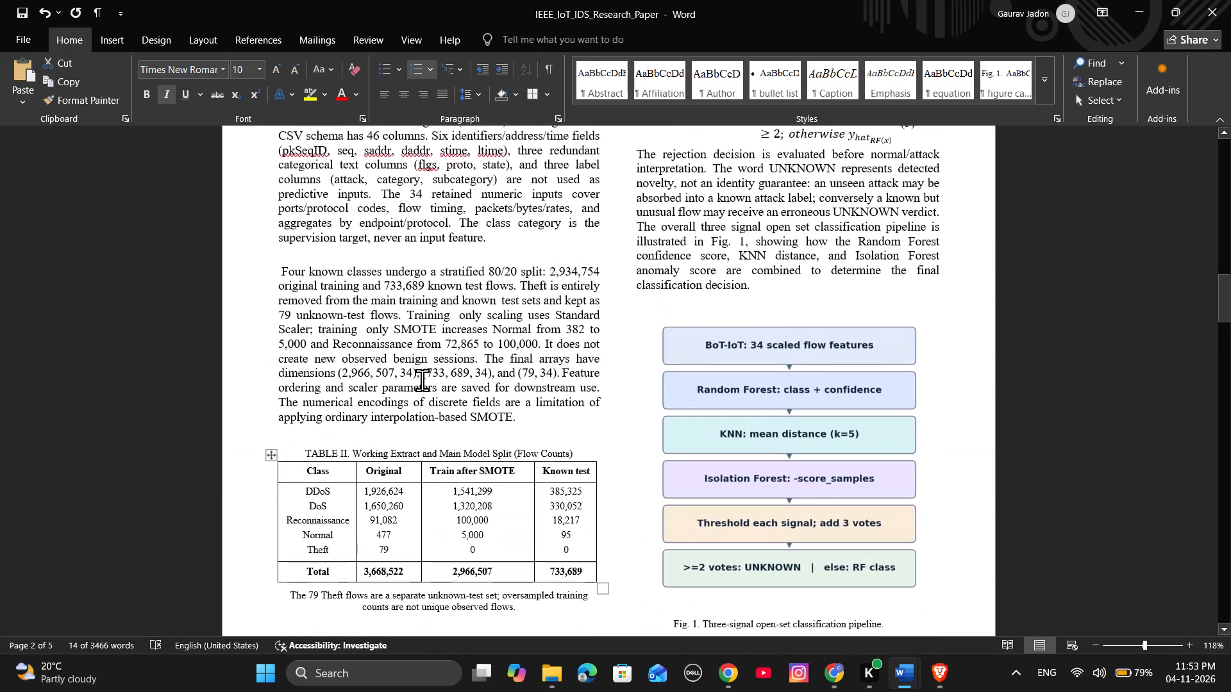
pyautogui.click(422, 380)
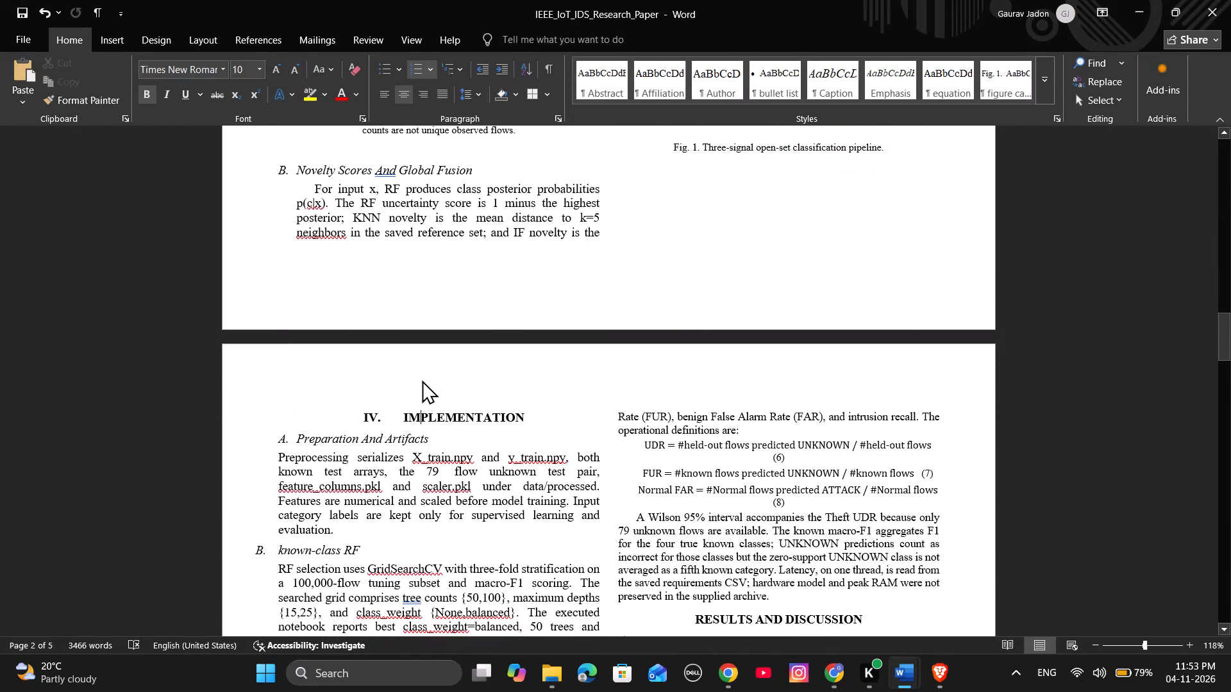
pyautogui.scroll(-1, 539, 416)
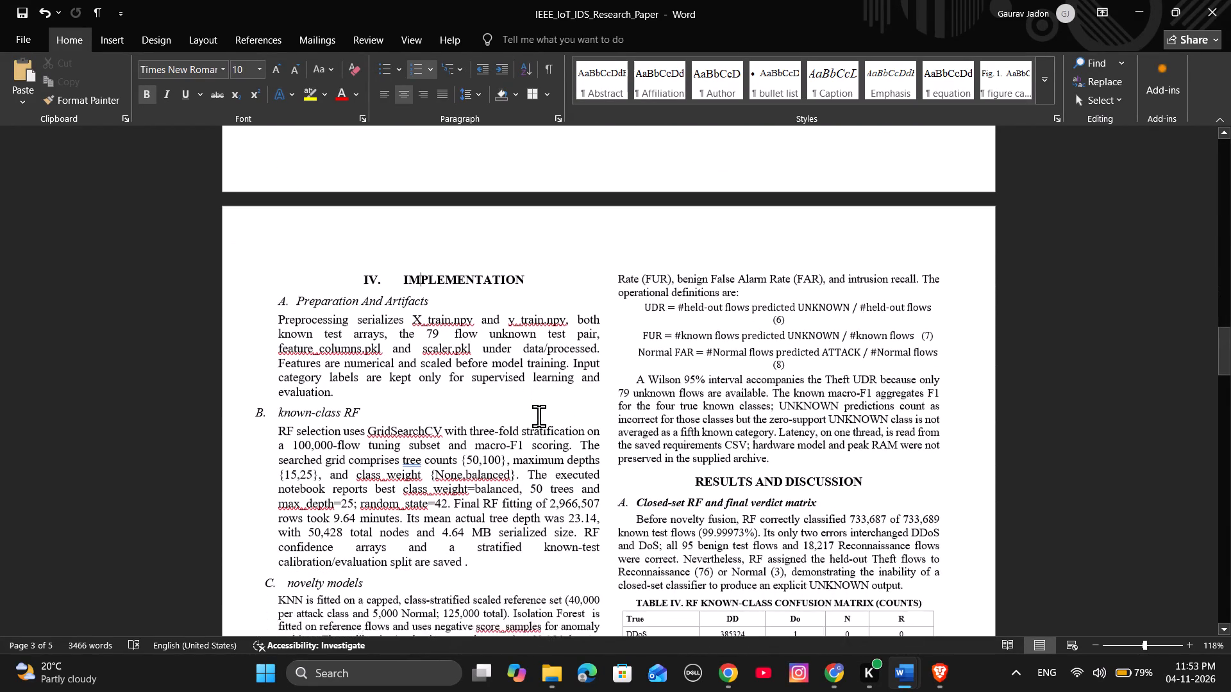
pyautogui.scroll(-1, 539, 416)
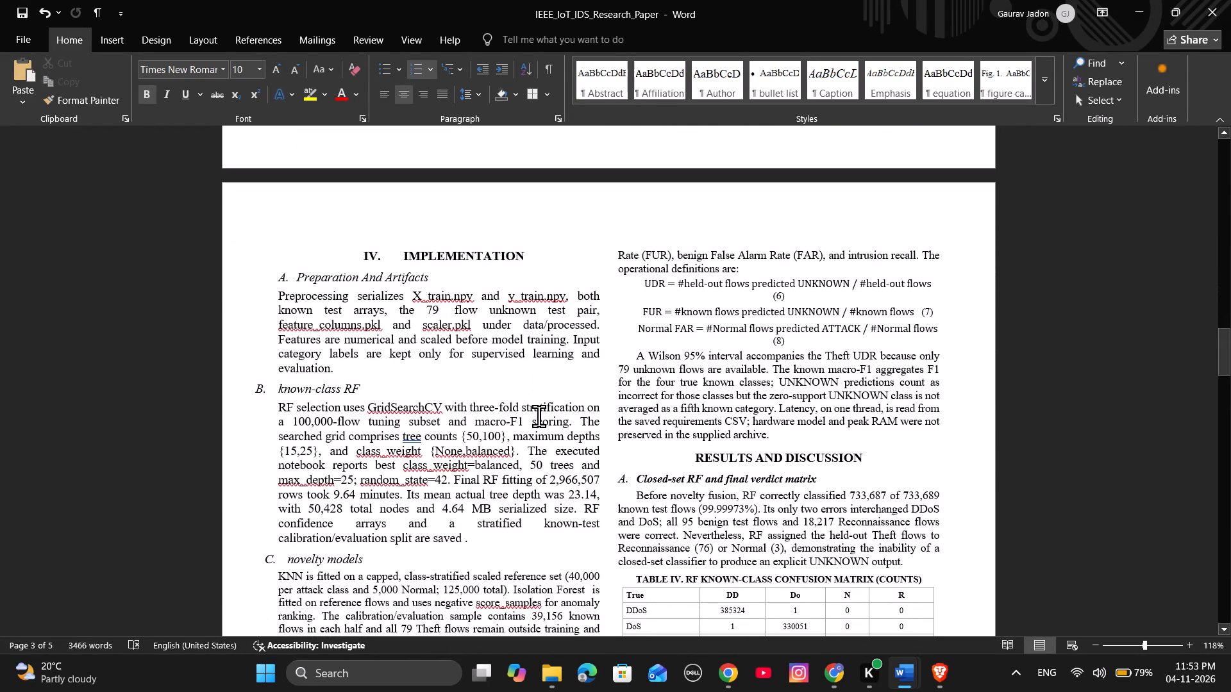
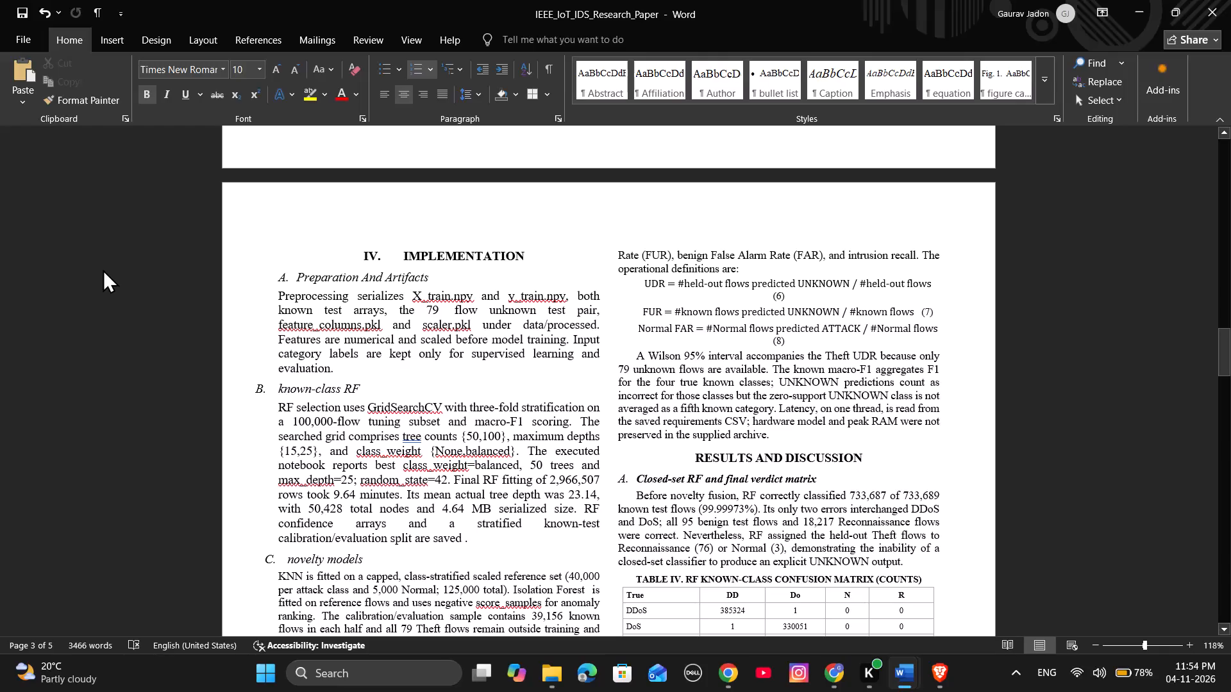
# Compare the font size and formatting of the Table III text with Table II and the body text above it.
pyautogui.scroll(-1, 392, 458)
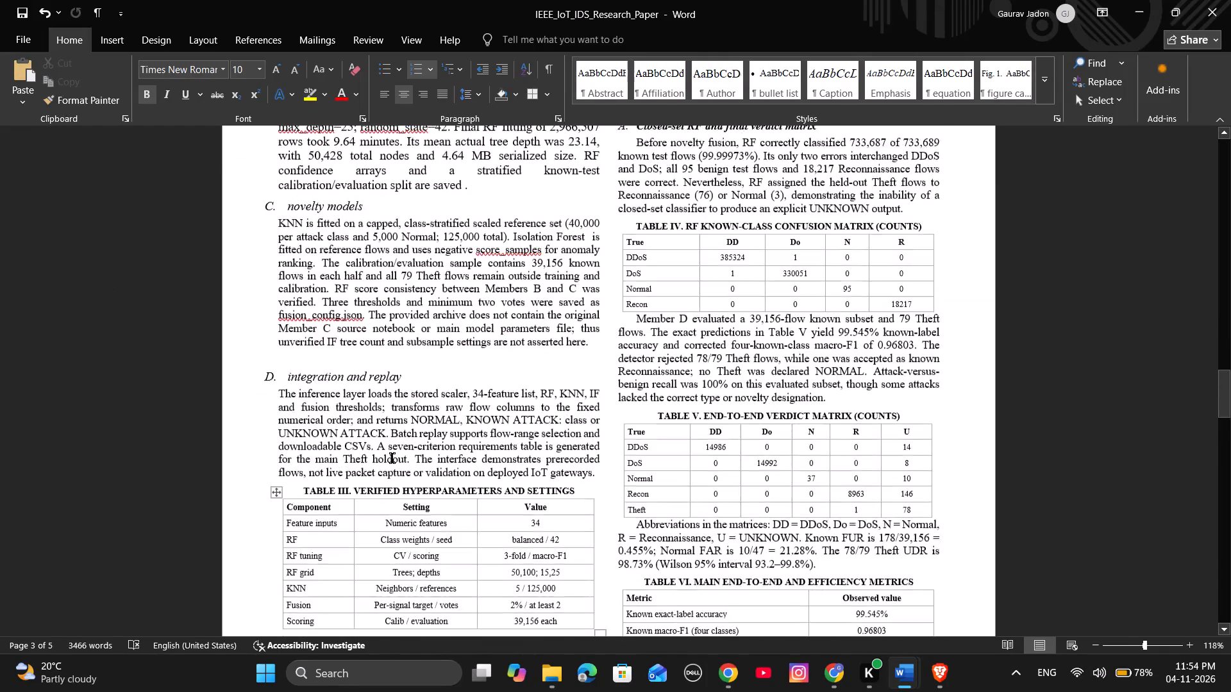
pyautogui.scroll(-1, 392, 458)
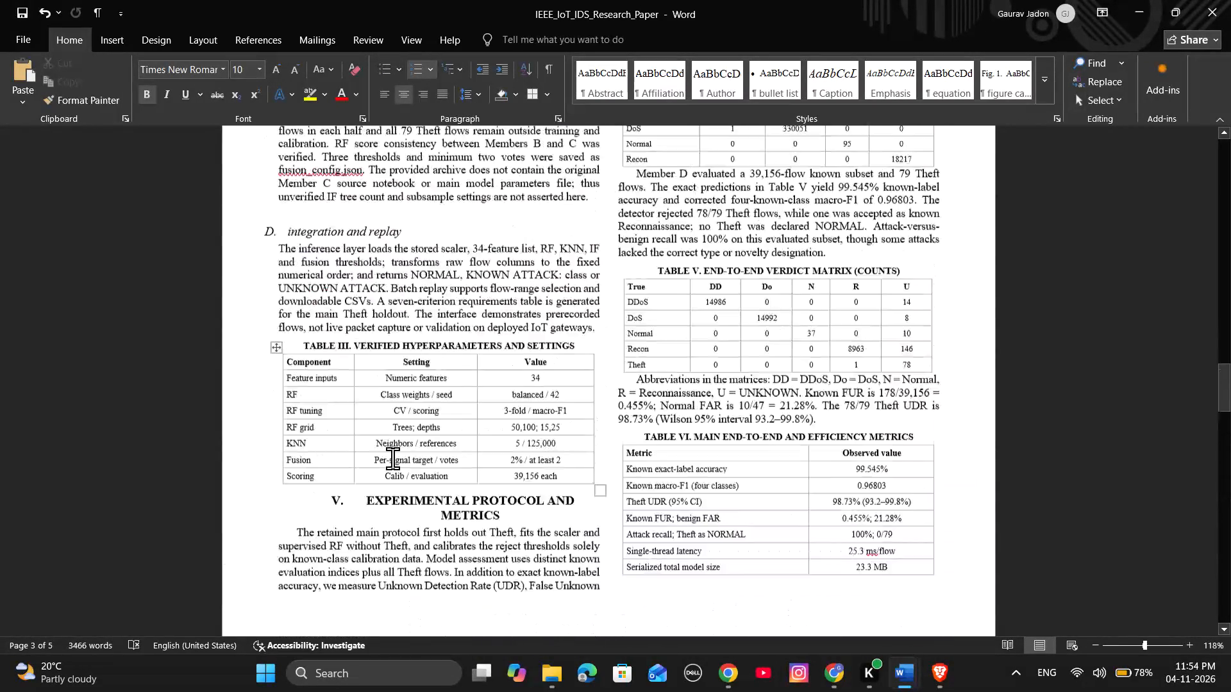
pyautogui.doubleClick(392, 458)
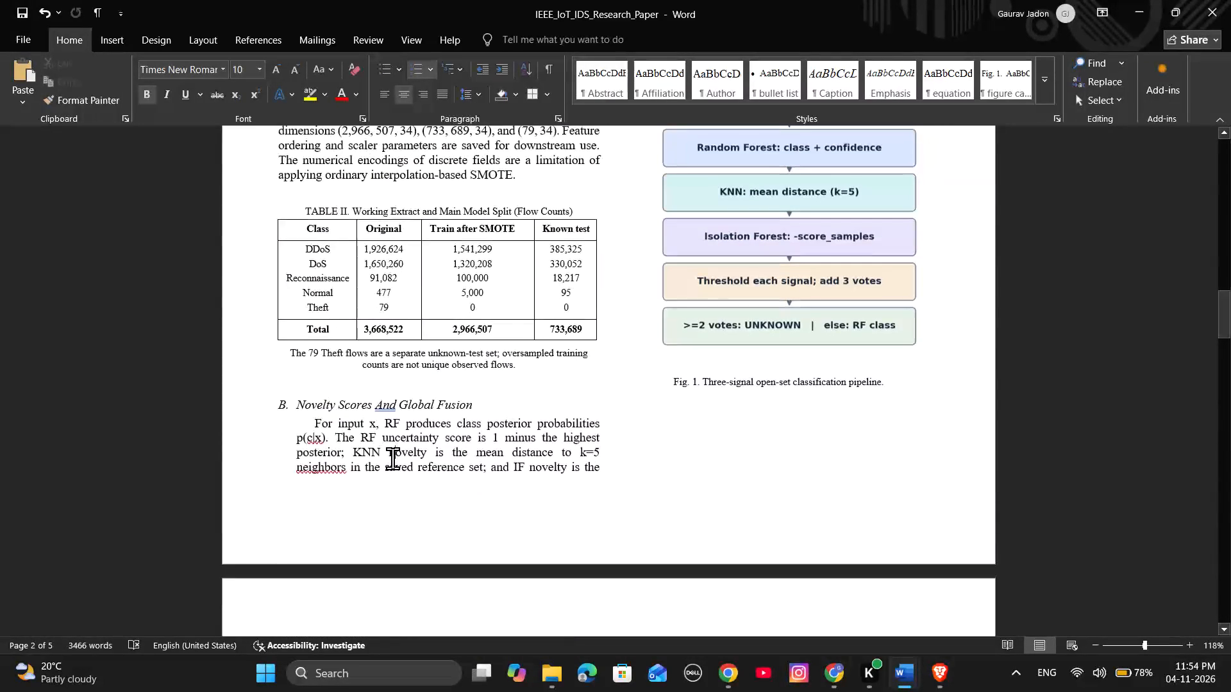
pyautogui.click(373, 175)
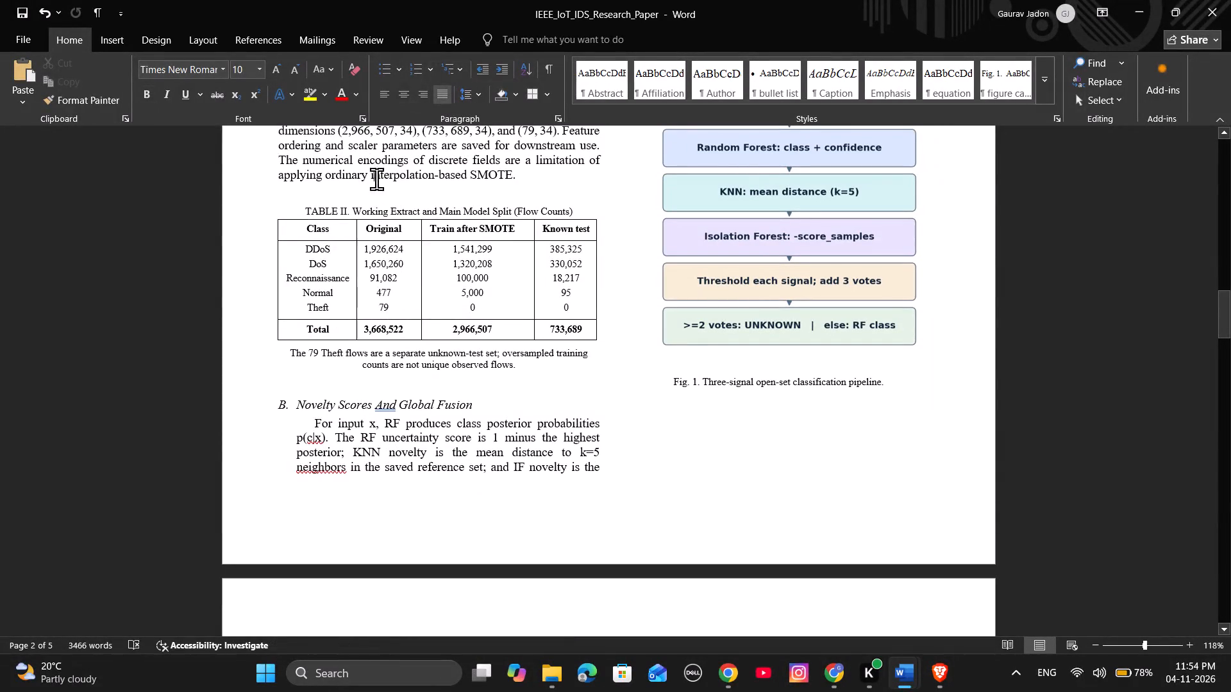
pyautogui.click(414, 249)
pyautogui.scroll(-1, 414, 249)
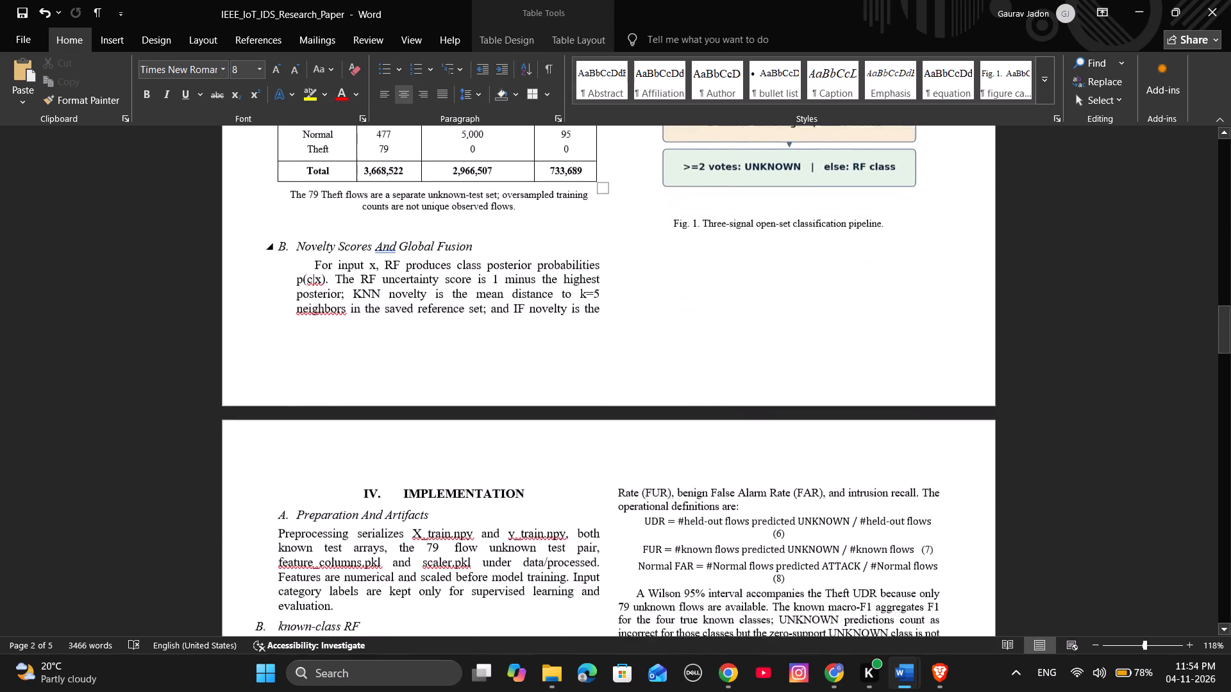
pyautogui.scroll(-2, 414, 249)
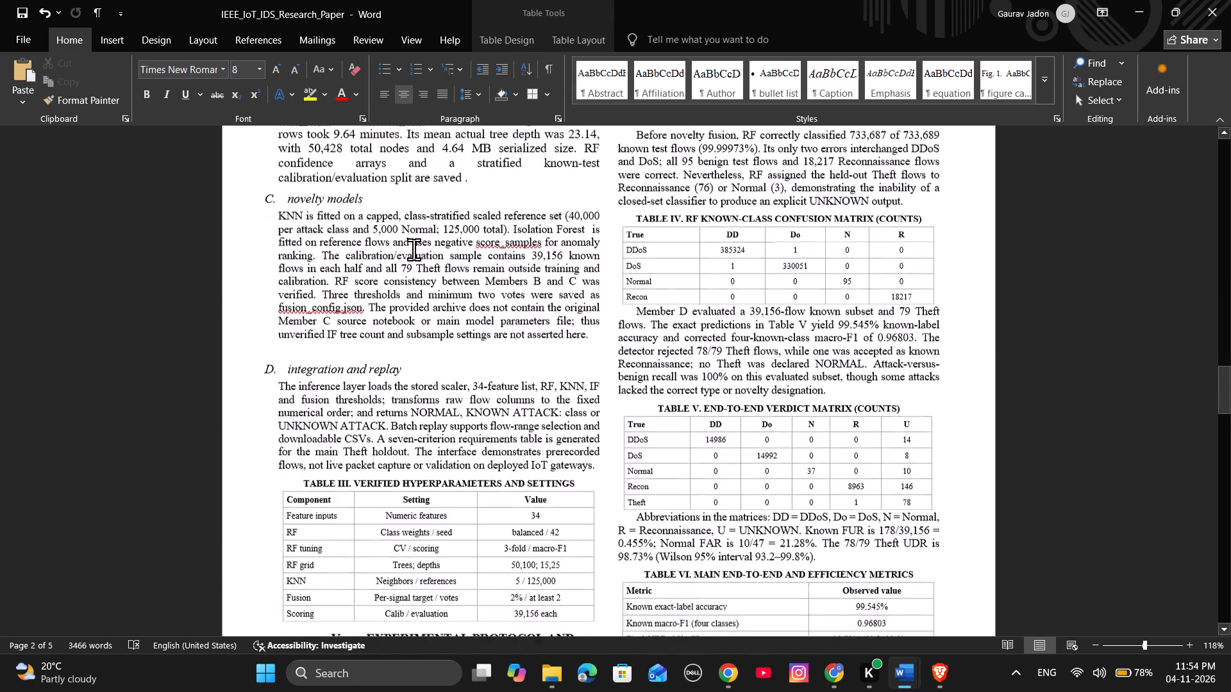
pyautogui.scroll(-1, 414, 249)
pyautogui.click(414, 378)
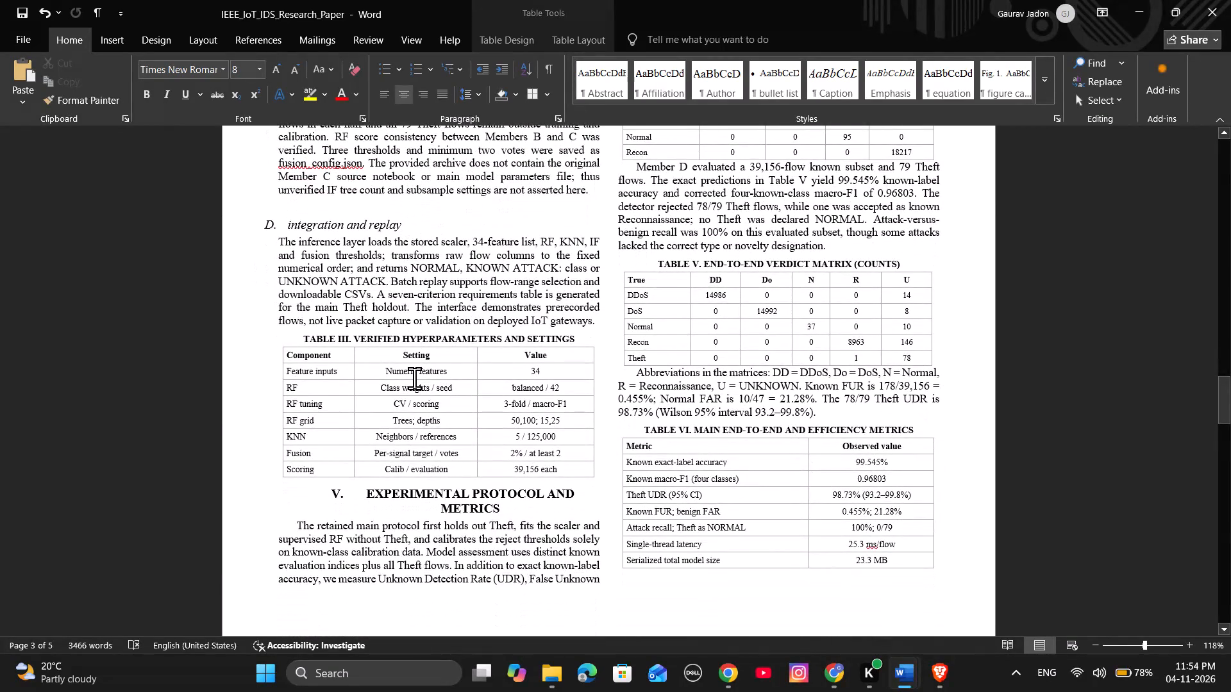
pyautogui.click(475, 424)
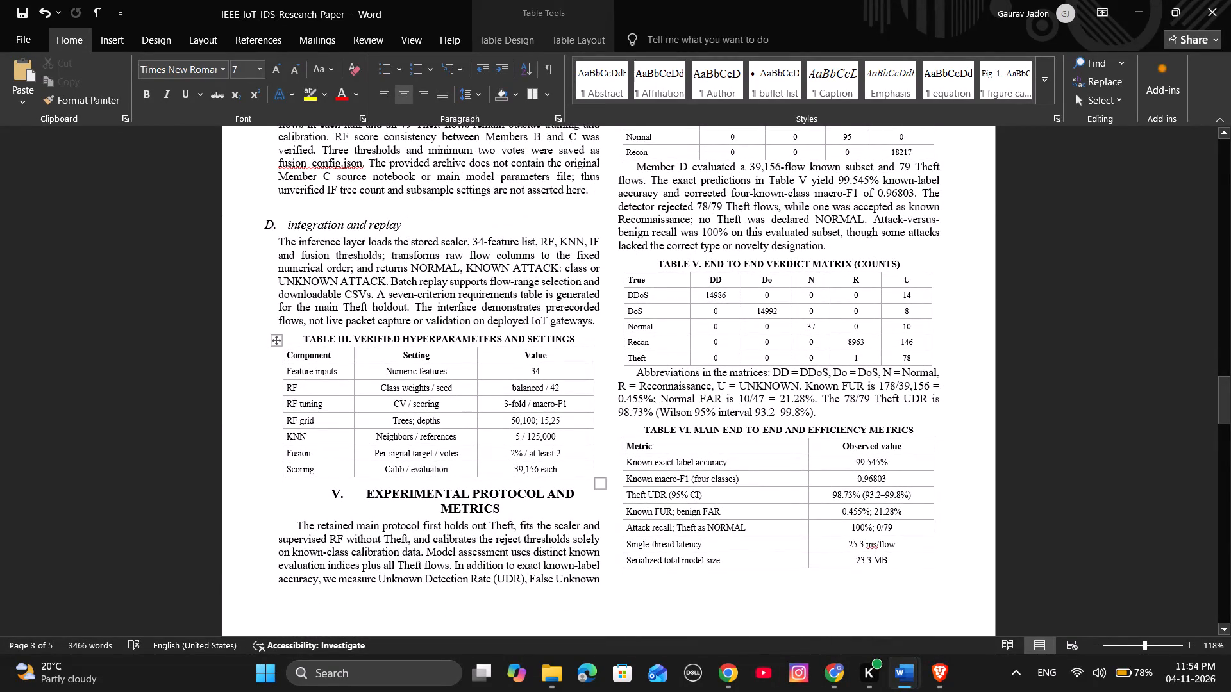
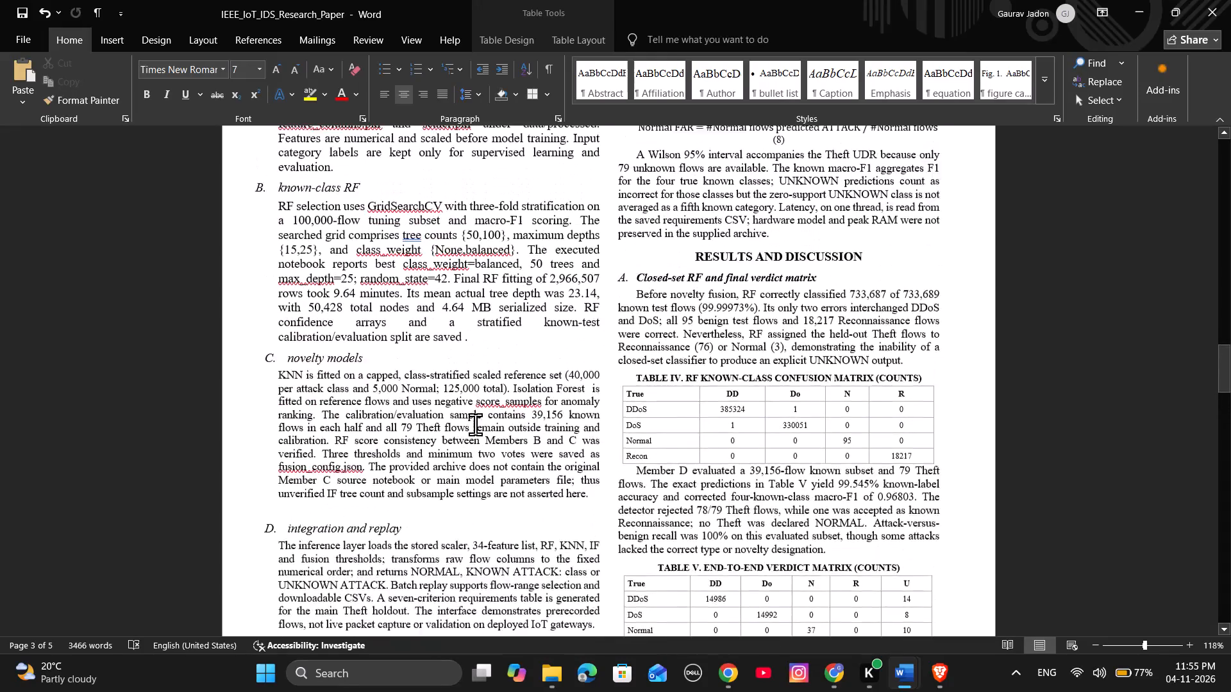
# Set the text from the Preparation And Artifacts subheading through the end of Table VI to font size 10.
pyautogui.scroll(1, 475, 424)
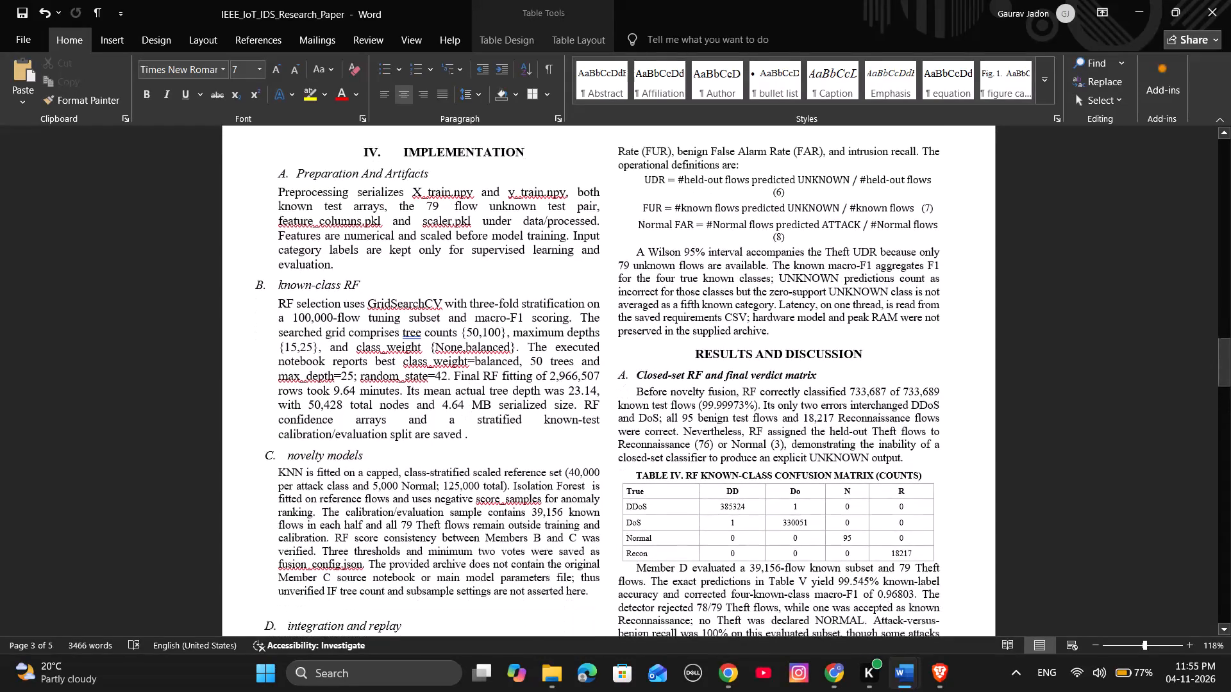
pyautogui.scroll(1, 475, 424)
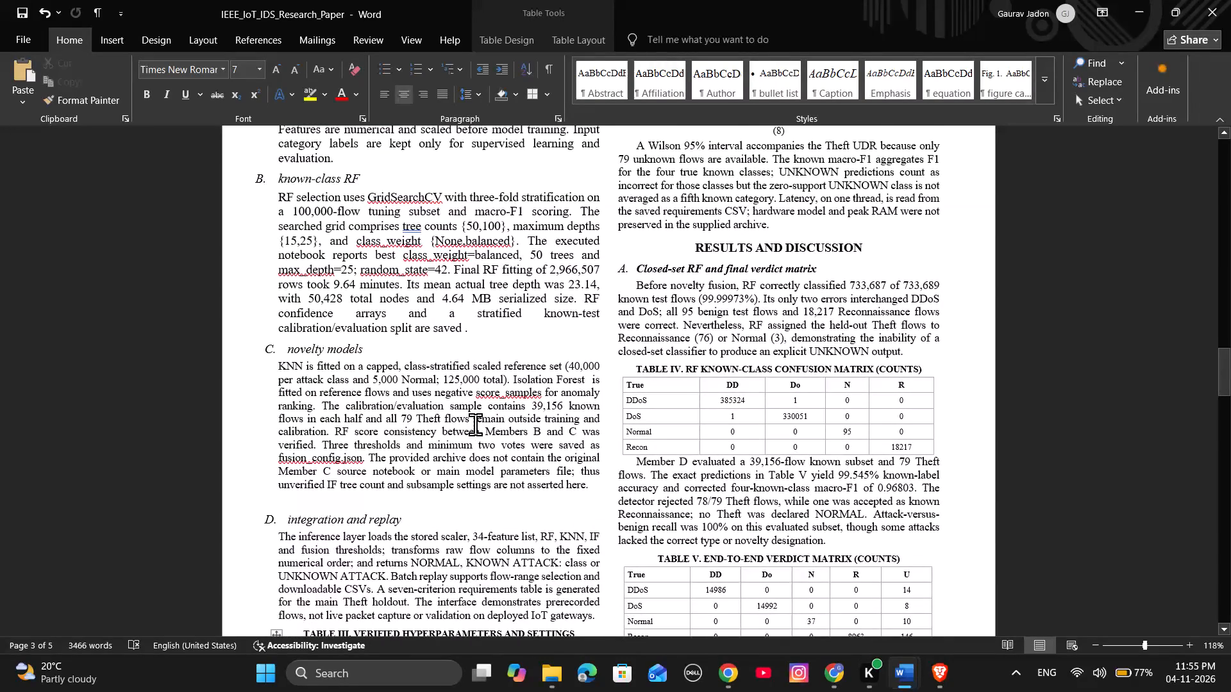
pyautogui.scroll(2, 475, 424)
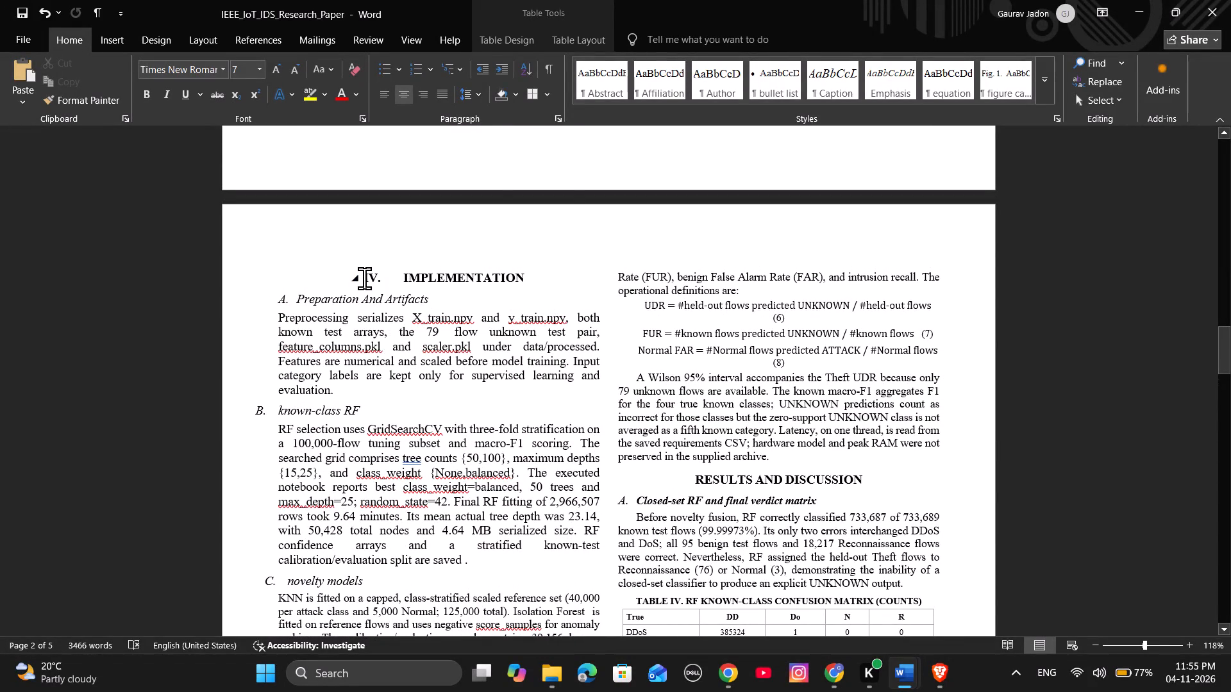
pyautogui.moveTo(364, 278); pyautogui.dragTo(646, 487)
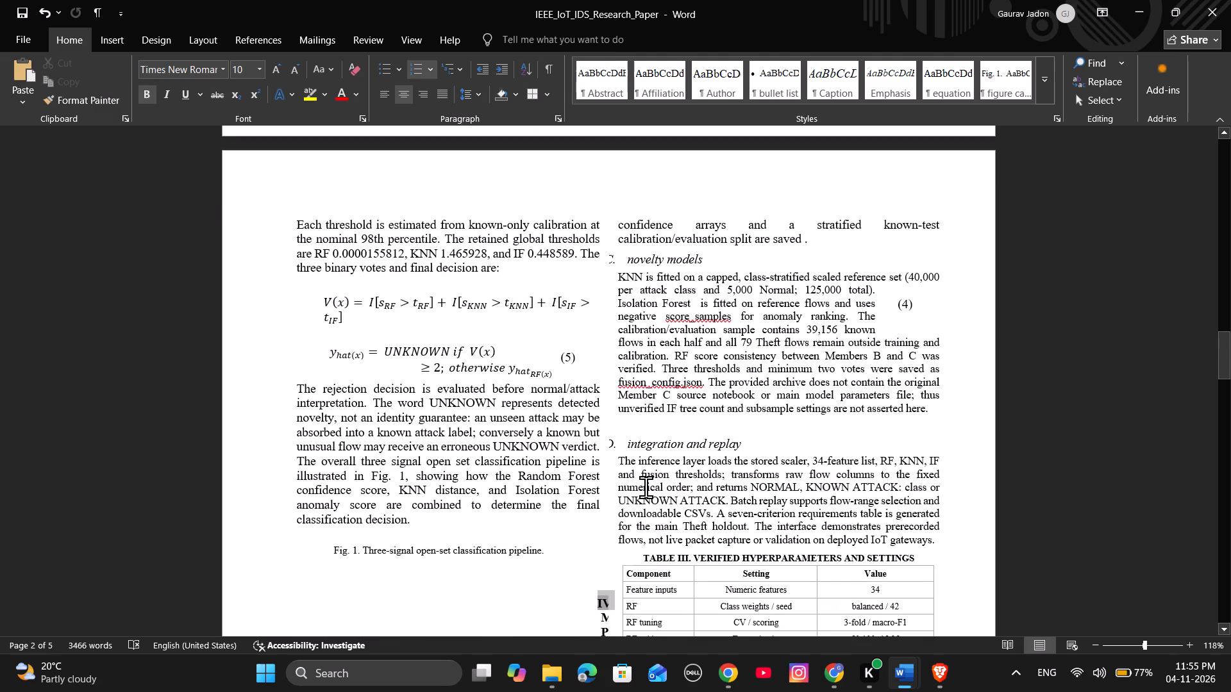
pyautogui.hotkey('ctrl', 'z')
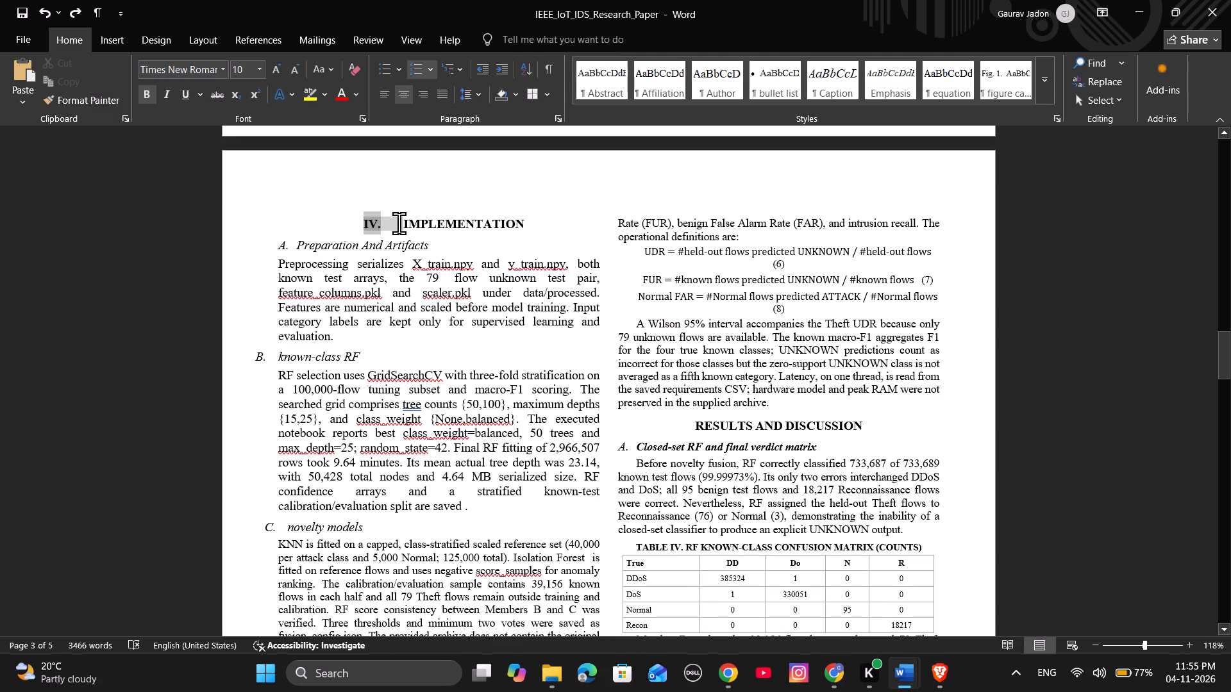
pyautogui.doubleClick(396, 223)
pyautogui.moveTo(396, 223); pyautogui.dragTo(701, 486)
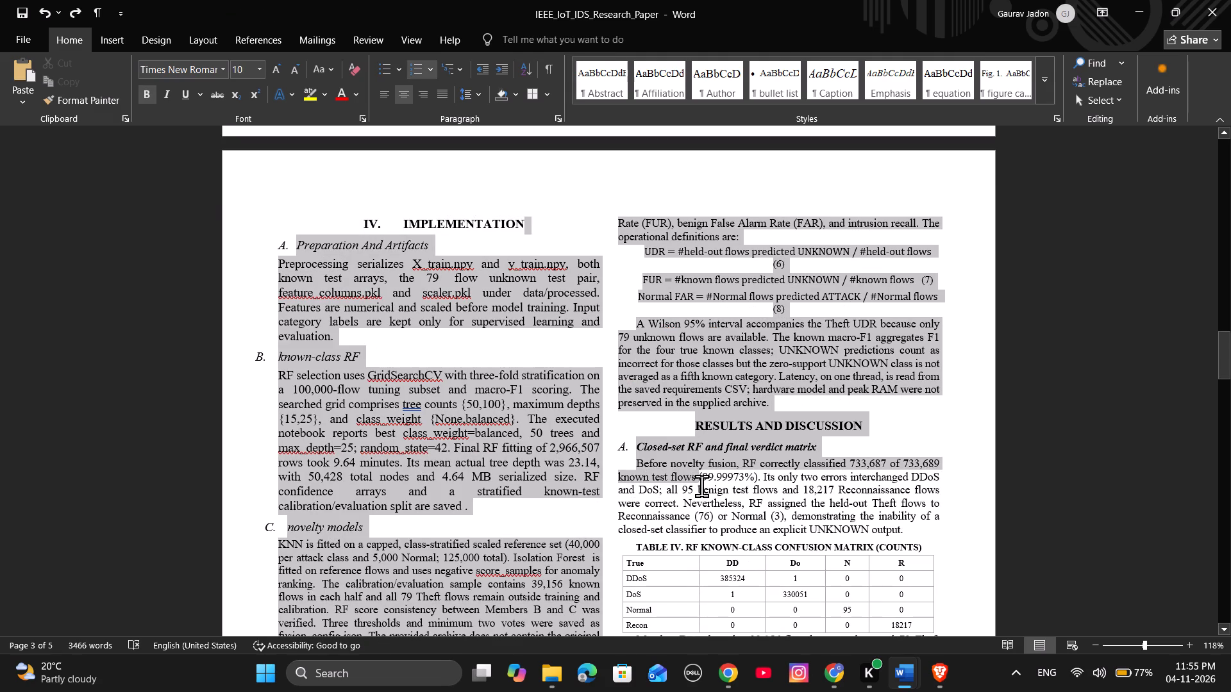
pyautogui.moveTo(701, 486); pyautogui.dragTo(763, 650)
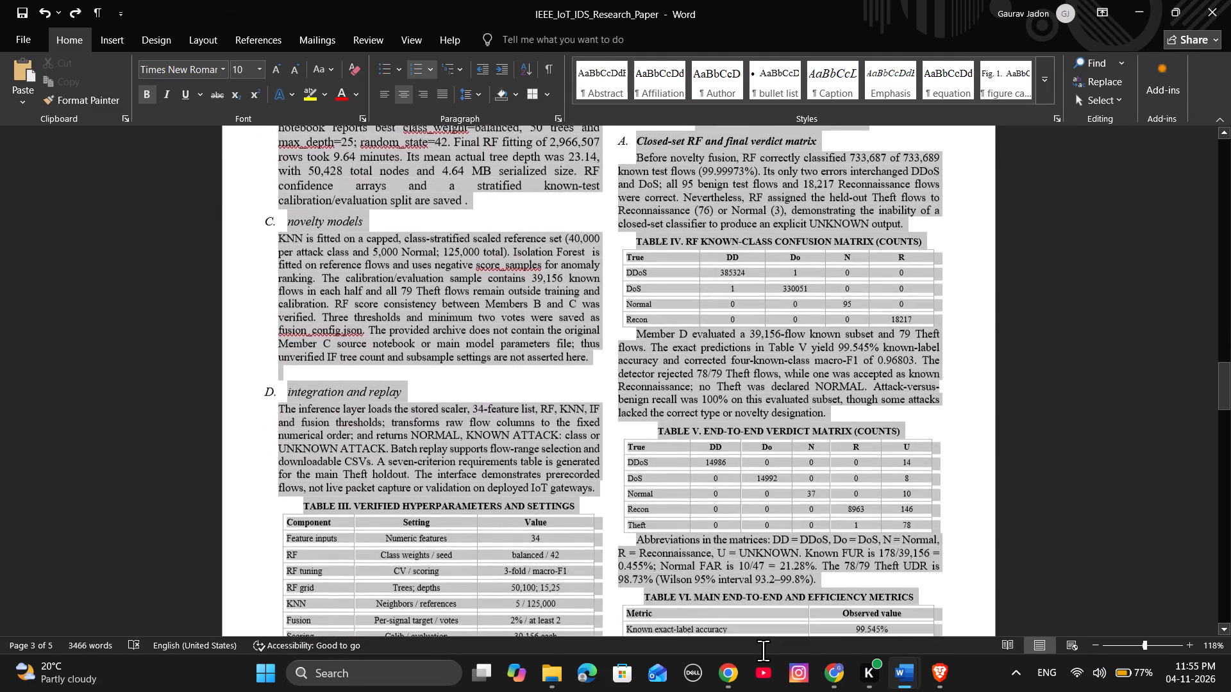
pyautogui.moveTo(763, 650); pyautogui.dragTo(871, 506)
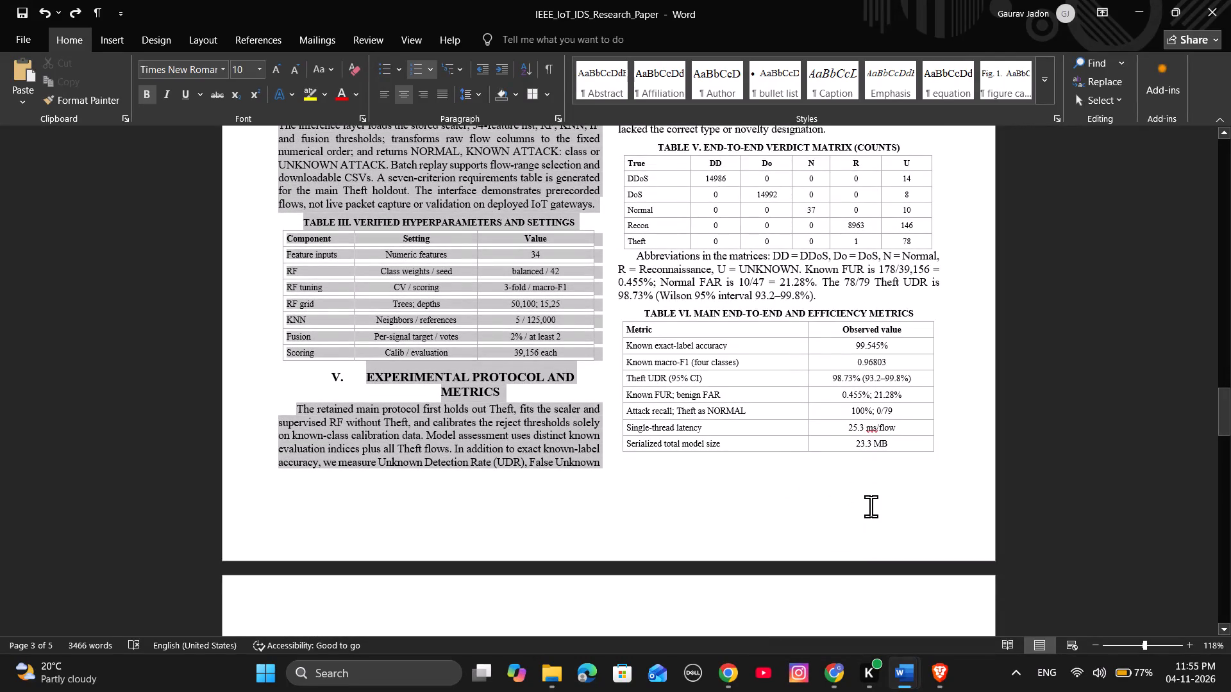
pyautogui.moveTo(871, 506); pyautogui.dragTo(941, 445)
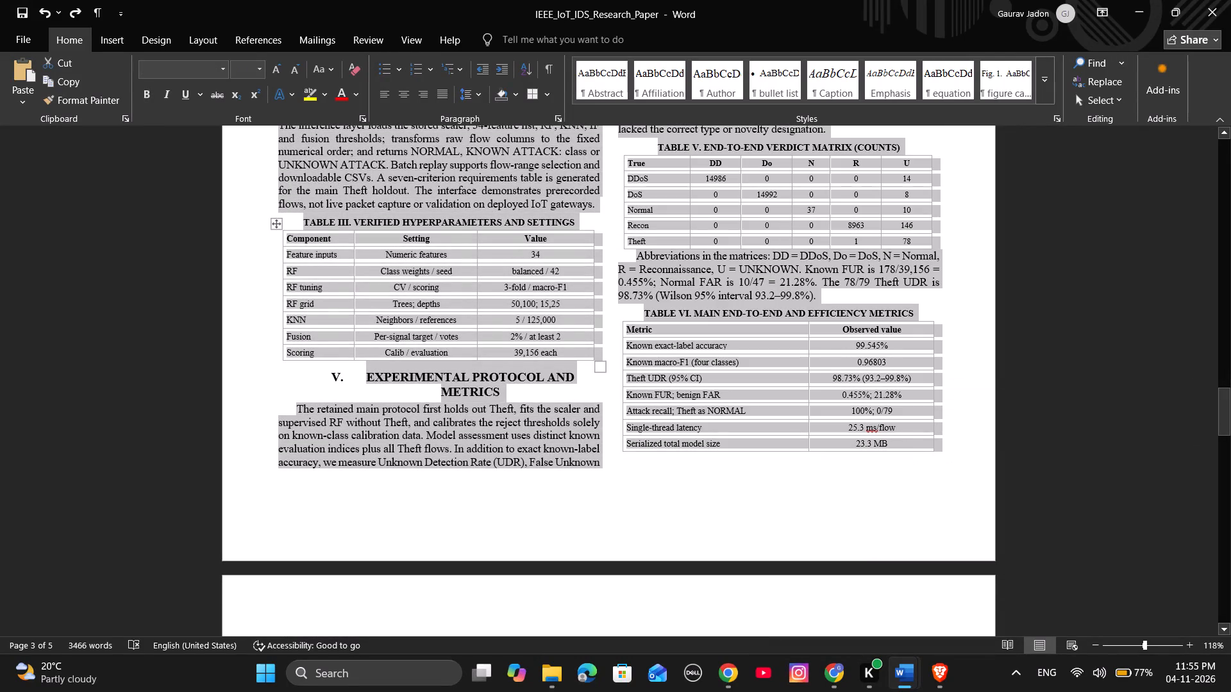
pyautogui.click(247, 63)
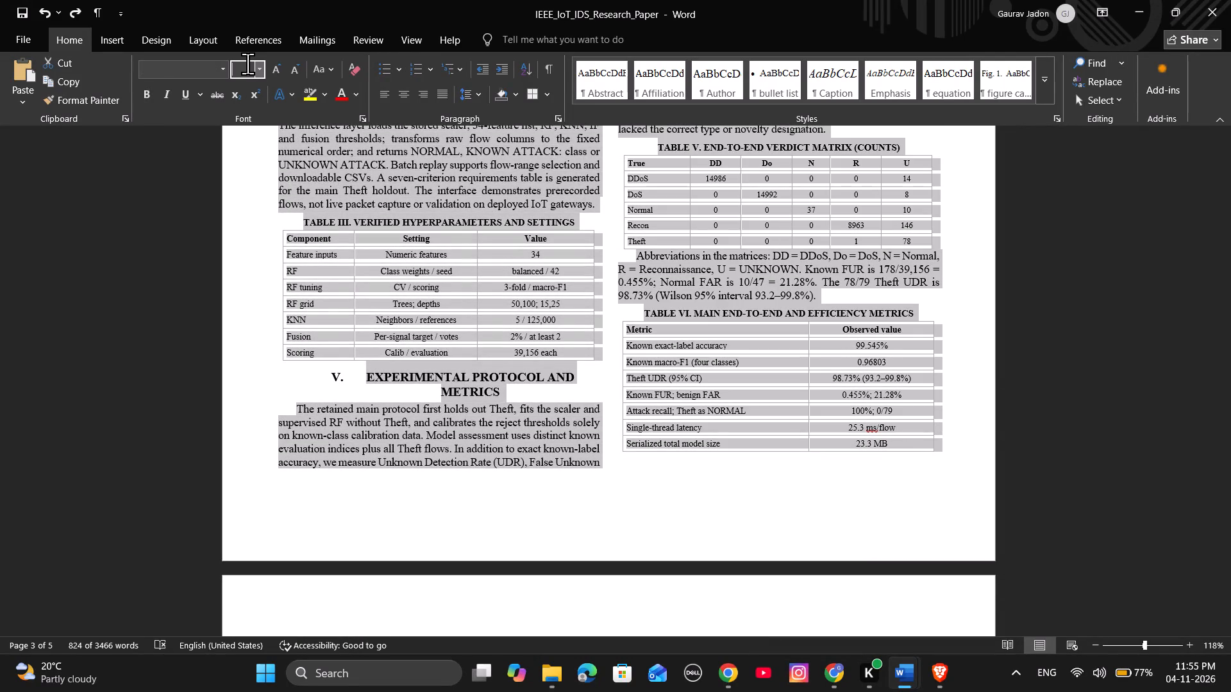
pyautogui.write('10')
pyautogui.press('Return')
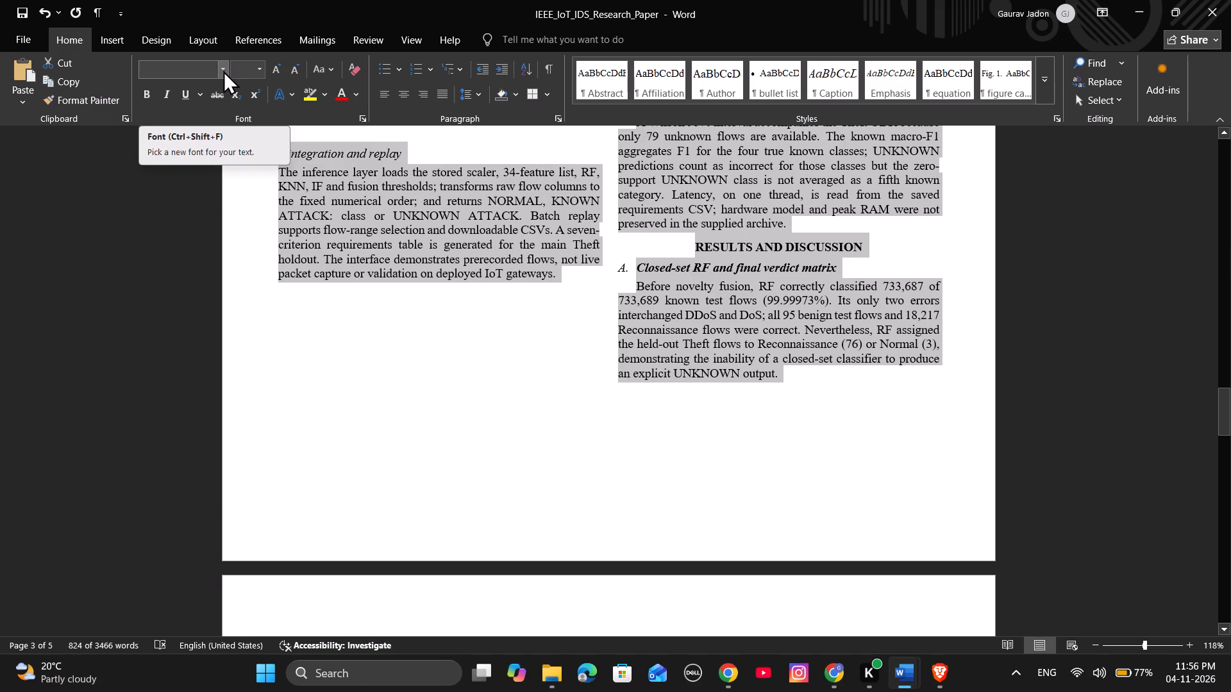
# Apply Times New Roman at size 10 to the same text through Table VI.
pyautogui.click(223, 70)
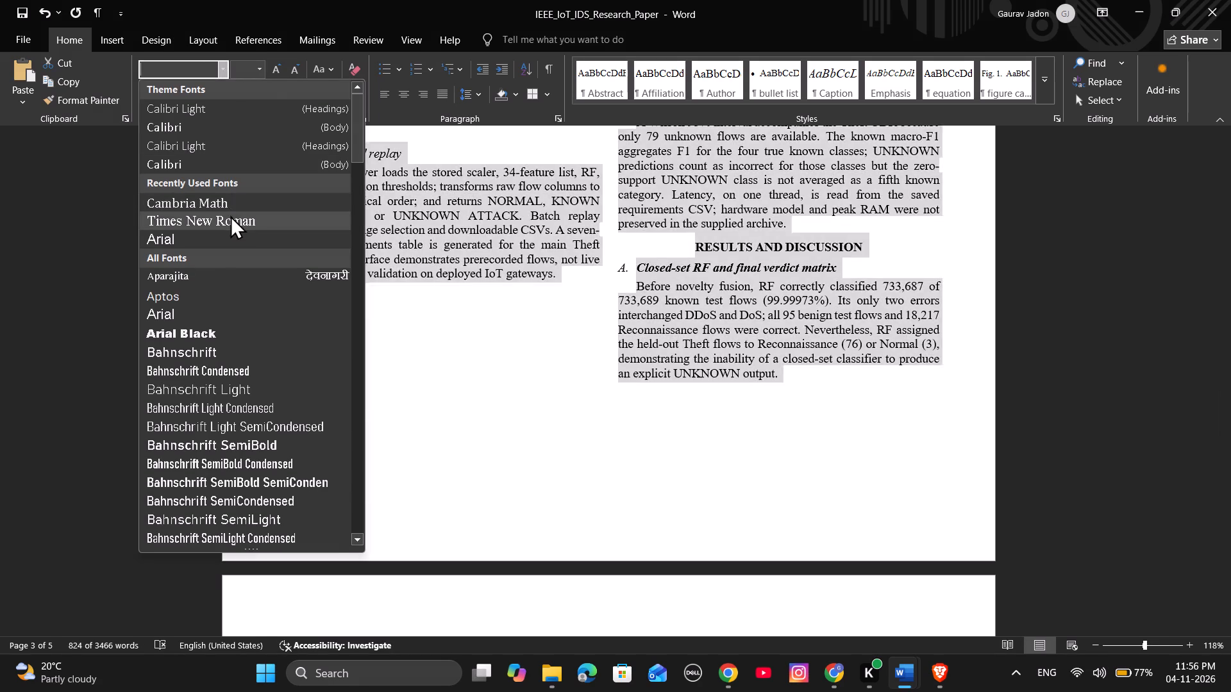
pyautogui.click(230, 215)
pyautogui.click(257, 69)
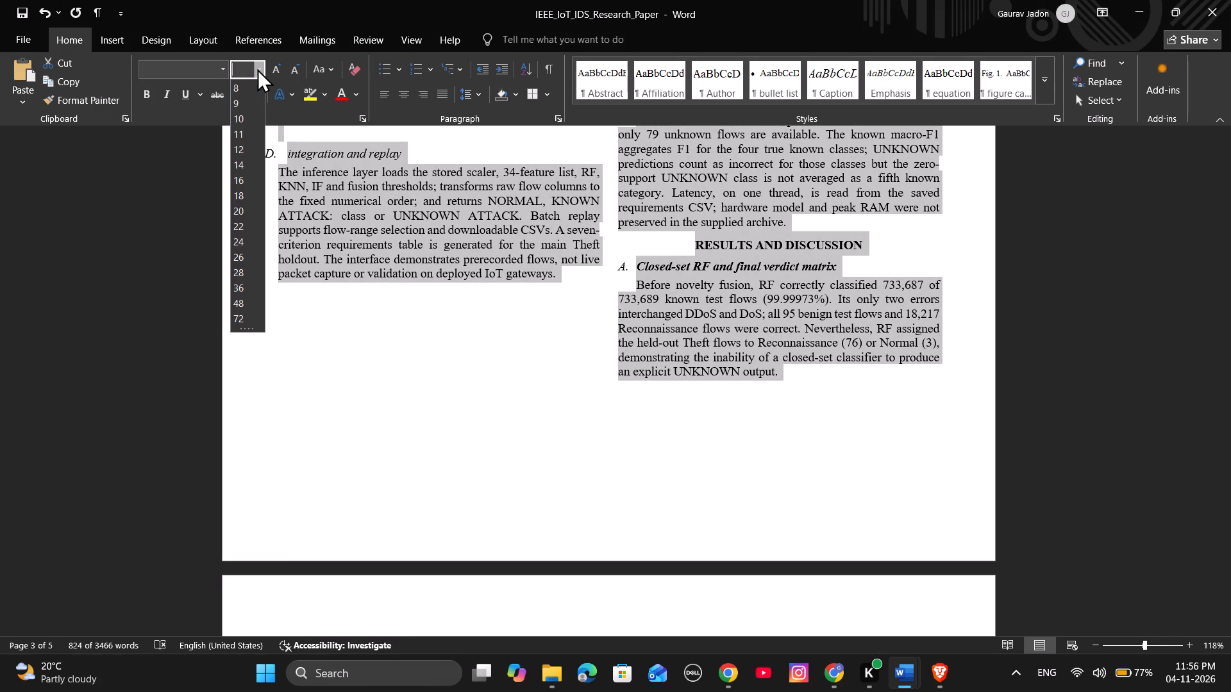
pyautogui.click(244, 115)
# Capitalize each word of the "novelty models" and "integration and replay" subheadings in the Implementation section.
pyautogui.scroll(1, 406, 301)
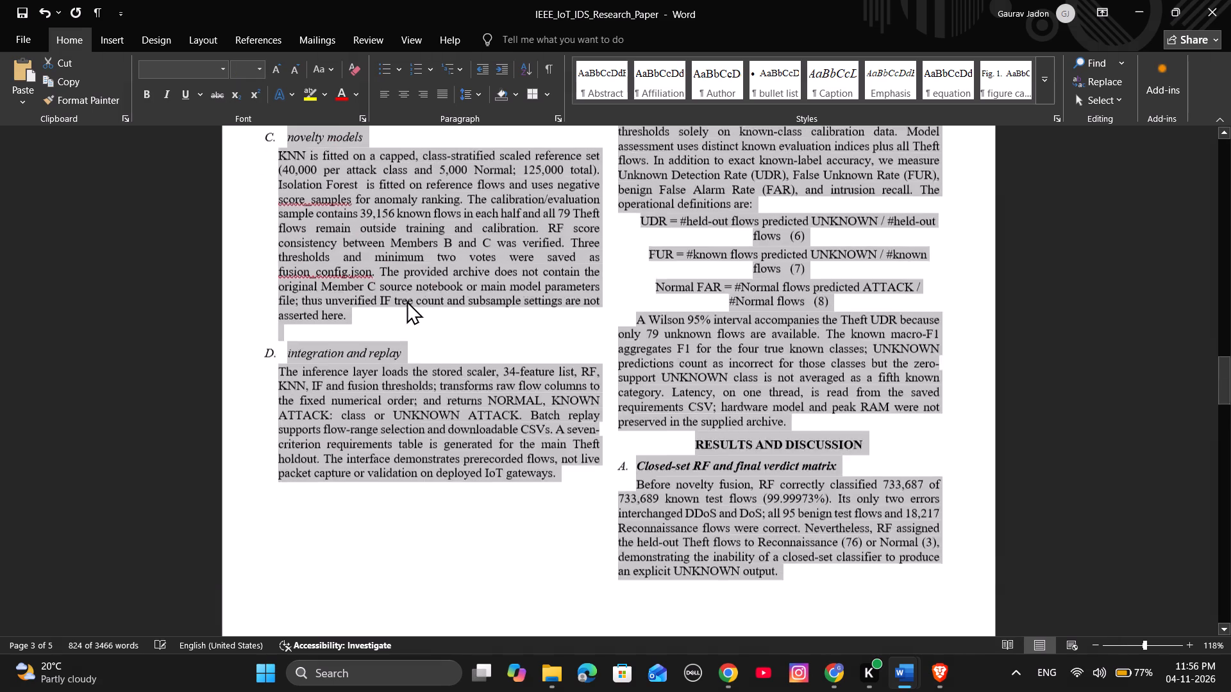
pyautogui.scroll(1, 406, 301)
pyautogui.click(406, 301)
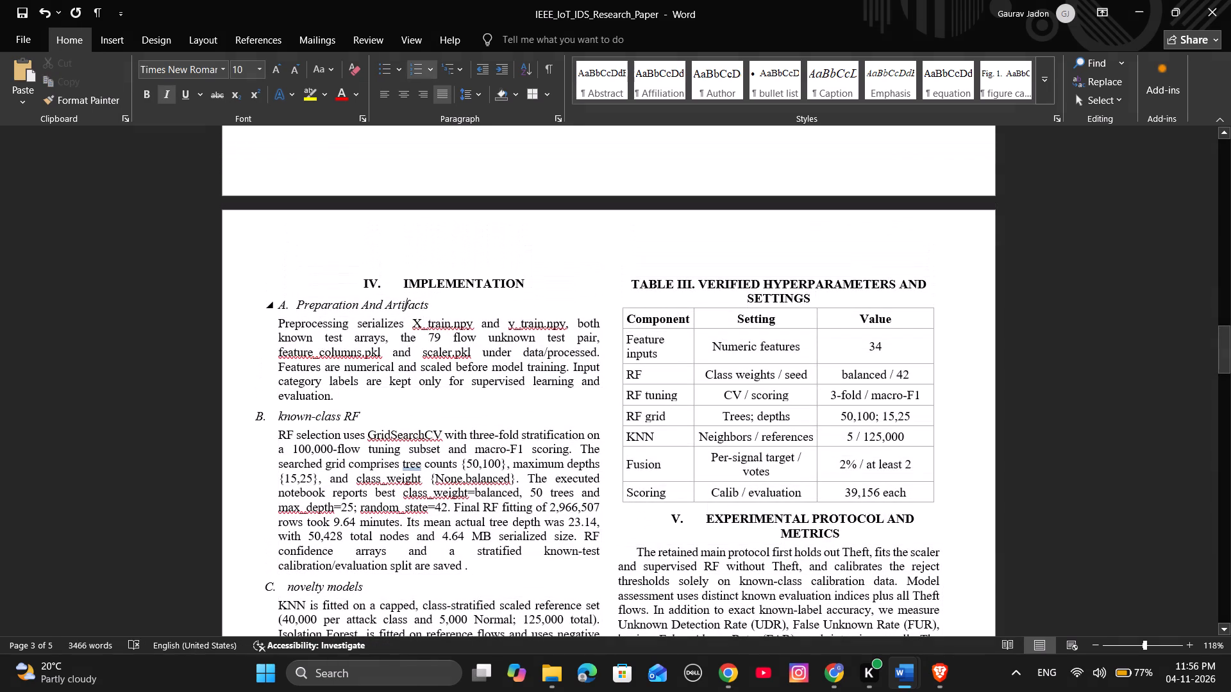
pyautogui.click(432, 301)
pyautogui.scroll(-1, 389, 406)
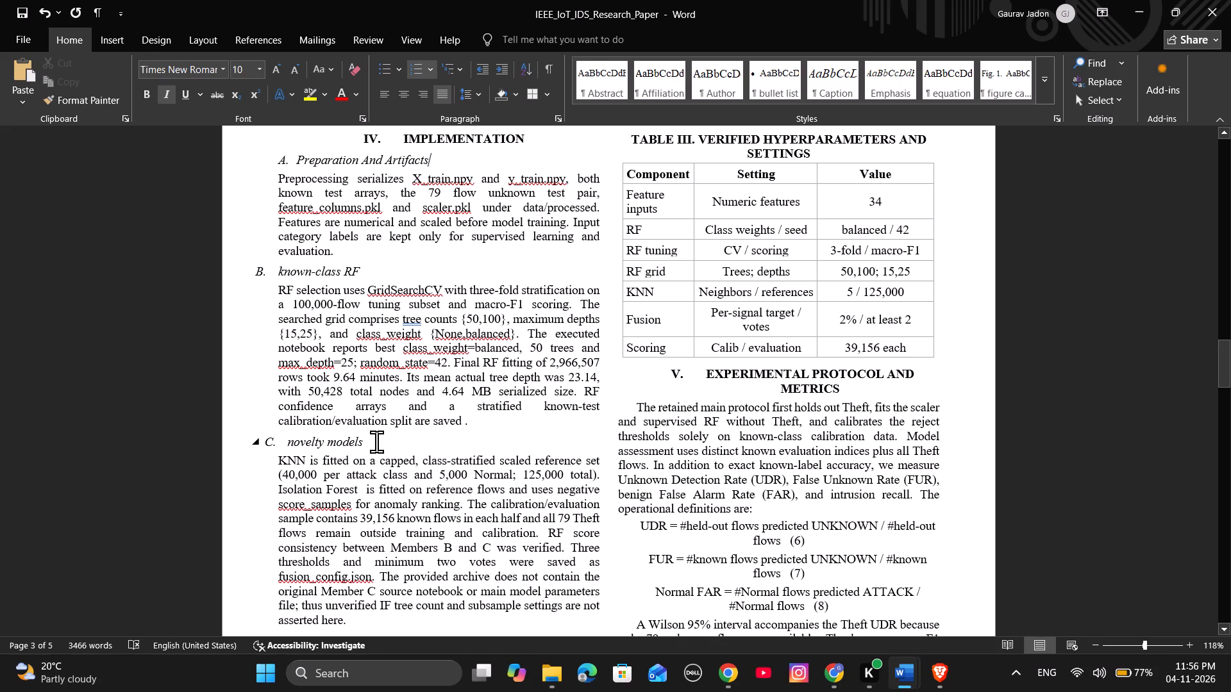
pyautogui.scroll(-1, 376, 441)
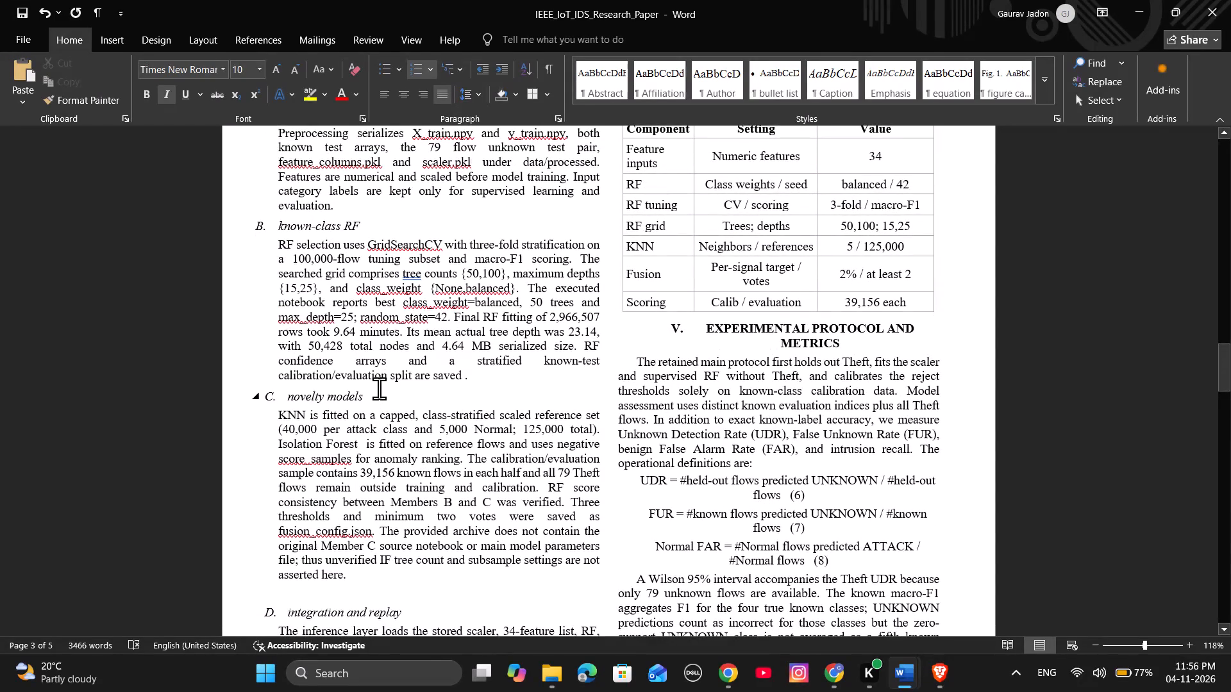
pyautogui.keyDown('ctrl'); pyautogui.moveTo(378, 393); pyautogui.dragTo(299, 393); pyautogui.keyUp('ctrl')
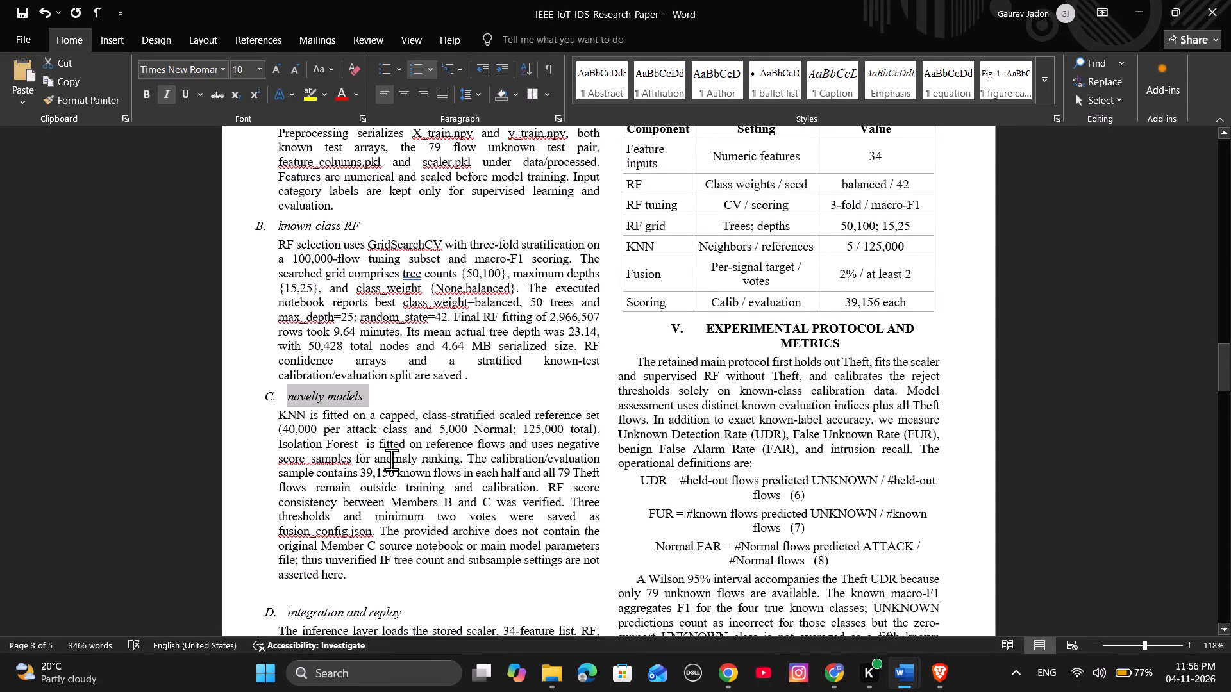
pyautogui.keyDown('ctrl'); pyautogui.moveTo(410, 603); pyautogui.dragTo(319, 604); pyautogui.keyUp('ctrl')
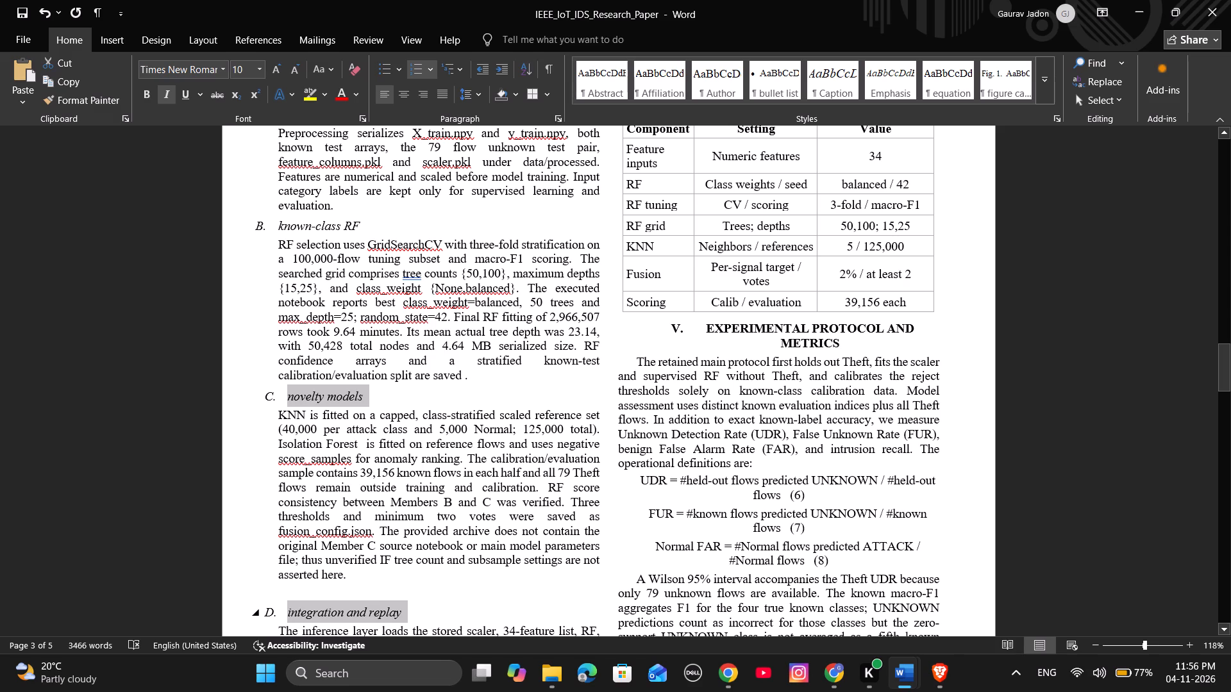
pyautogui.keyDown('ctrl'); pyautogui.moveTo(319, 604); pyautogui.dragTo(314, 604); pyautogui.keyUp('ctrl')
pyautogui.keyDown('ctrl'); pyautogui.scroll(-1, 314, 604); pyautogui.keyUp('ctrl')
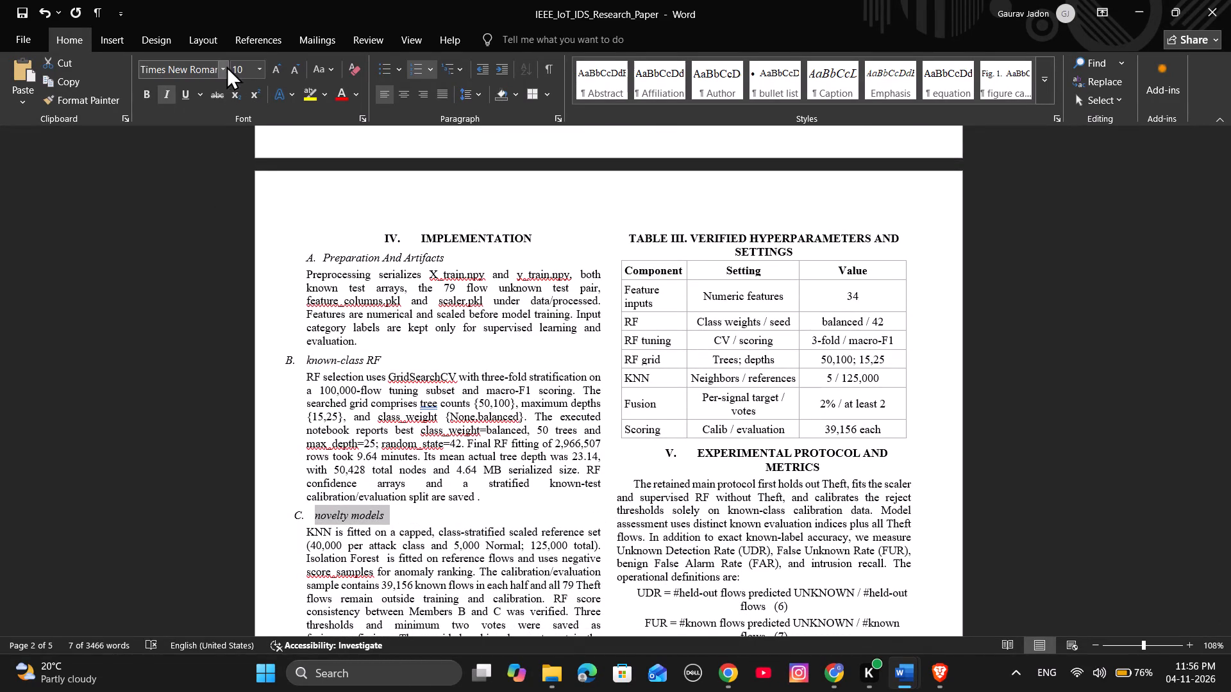
pyautogui.click(330, 69)
pyautogui.click(363, 140)
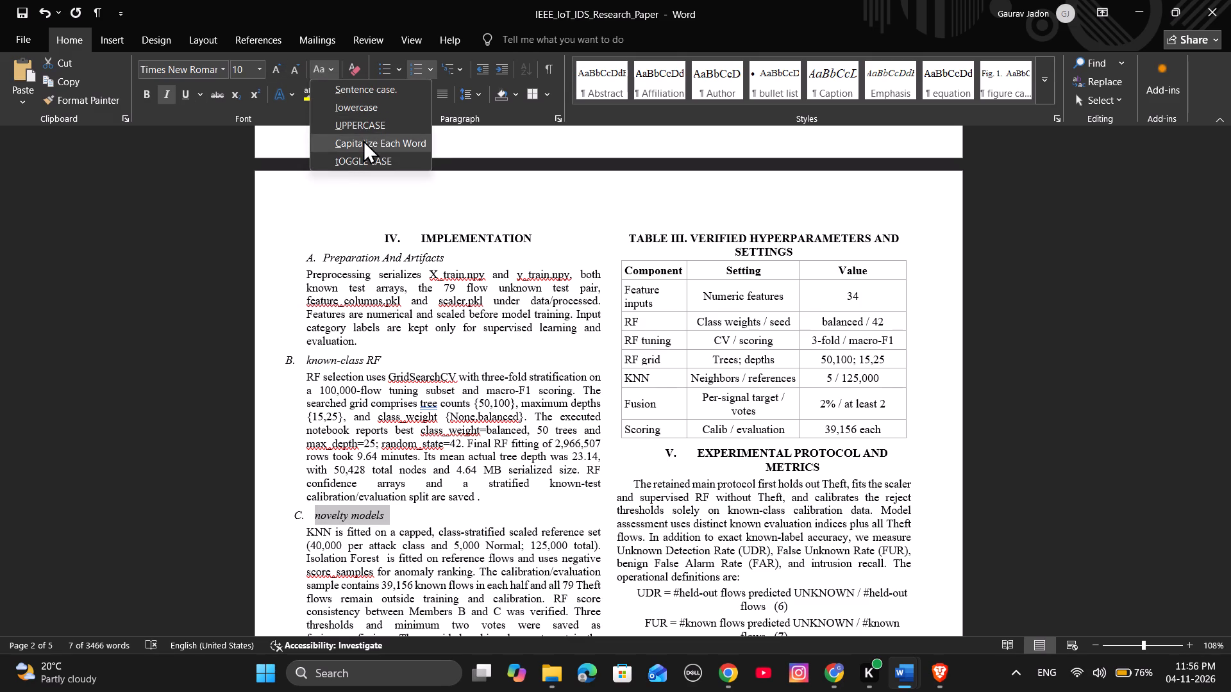
pyautogui.click(455, 488)
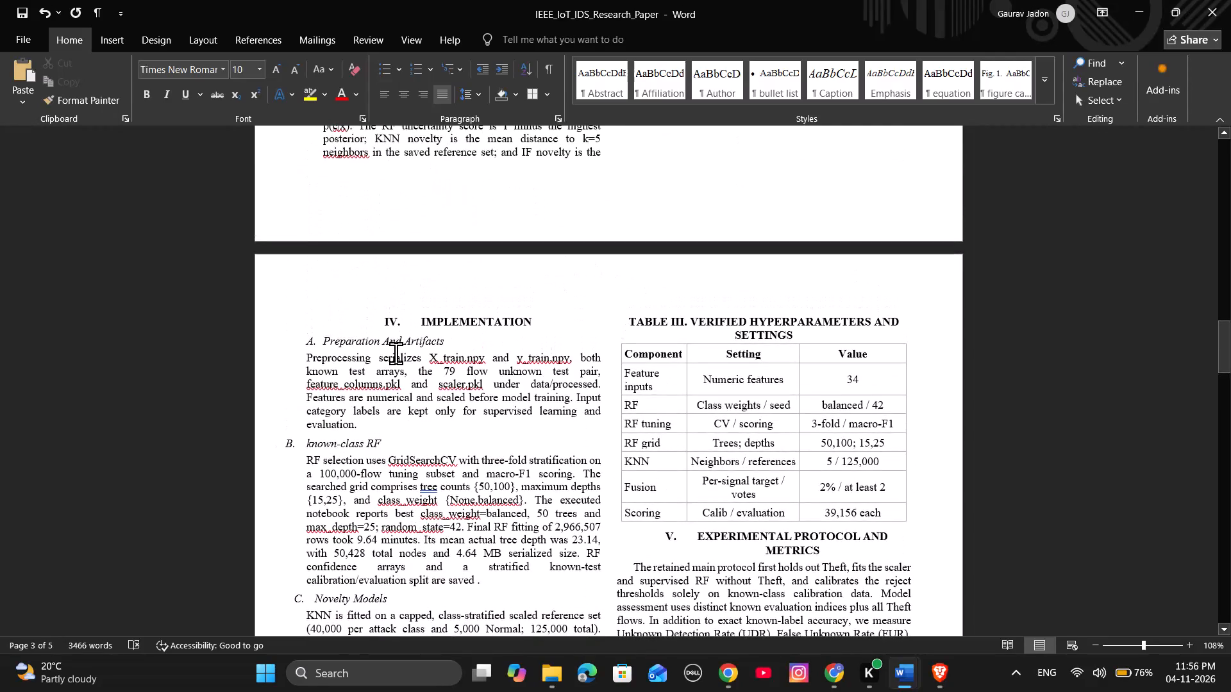
# Rewrite Implementation subheading B as "Known Class RF", replacing the hyphen with a space and capitalizing each word.
pyautogui.keyDown('ctrl'); pyautogui.scroll(3, 396, 353); pyautogui.keyUp('ctrl')
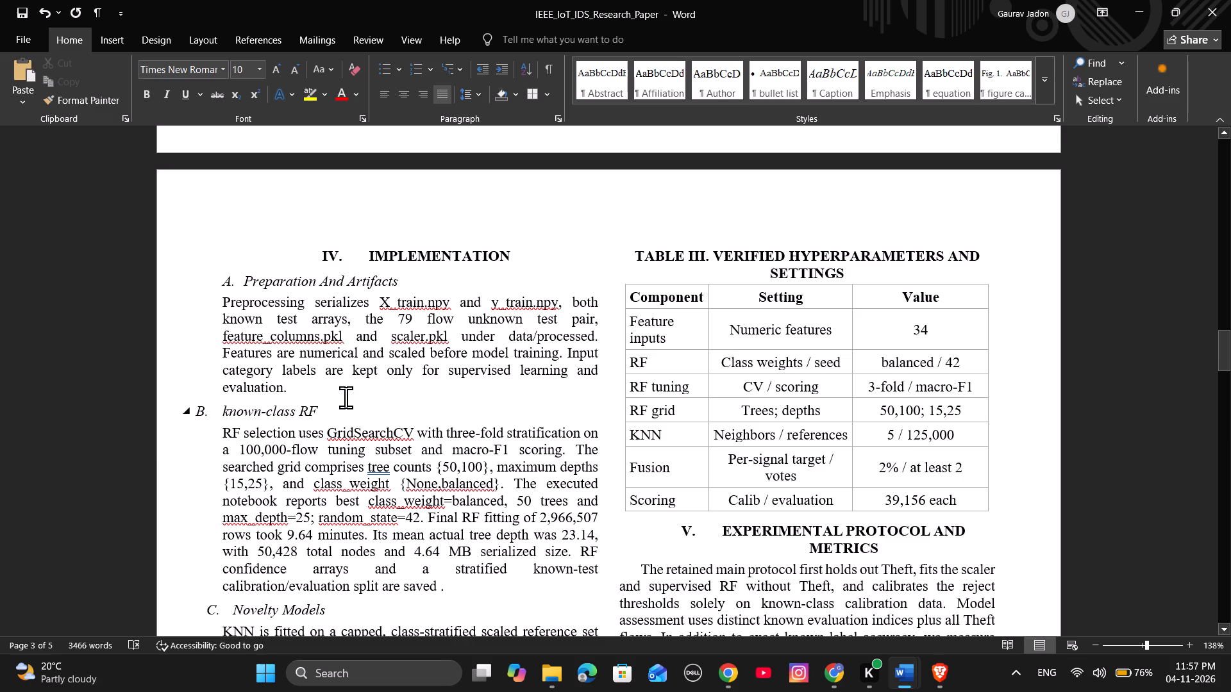
pyautogui.click(264, 412)
pyautogui.press('Right')
pyautogui.press('BackSpace')
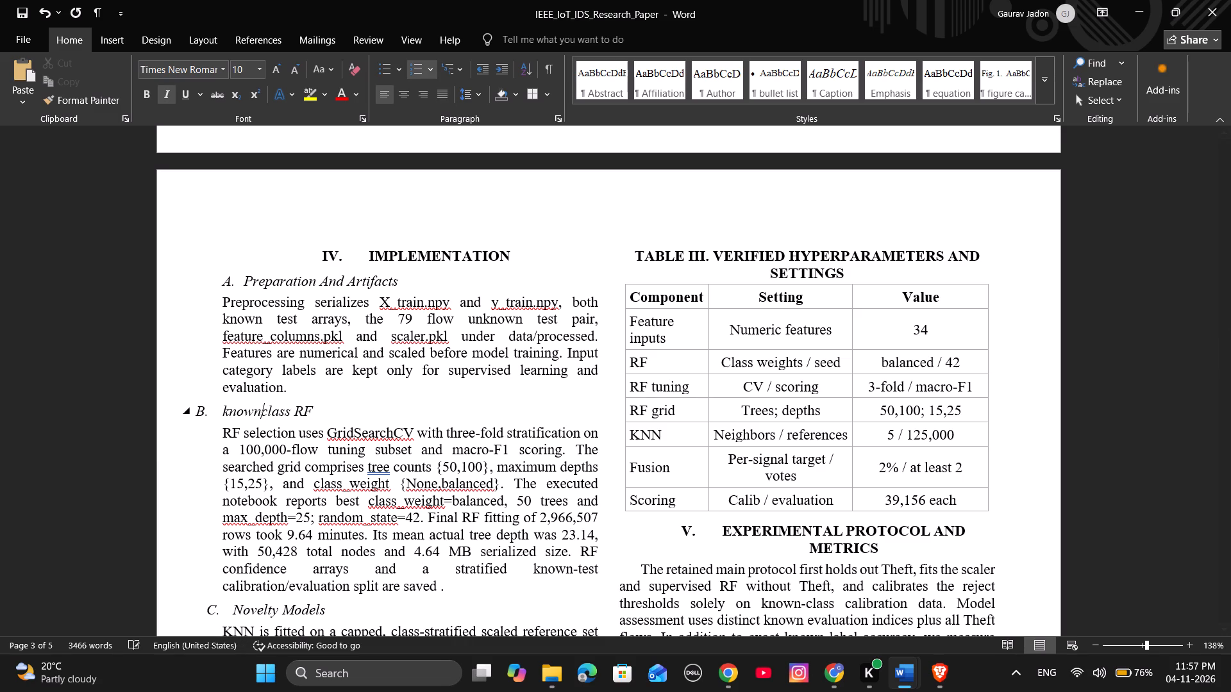
pyautogui.press('space')
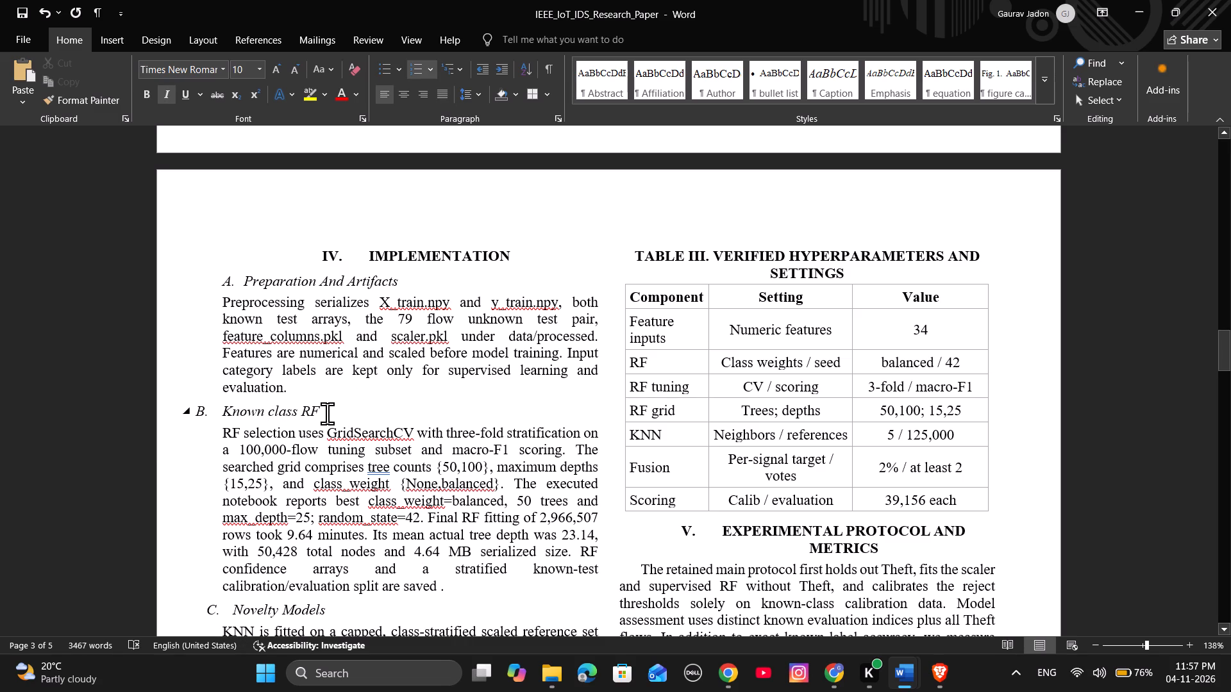
pyautogui.click(296, 412)
pyautogui.moveTo(299, 412); pyautogui.dragTo(266, 412)
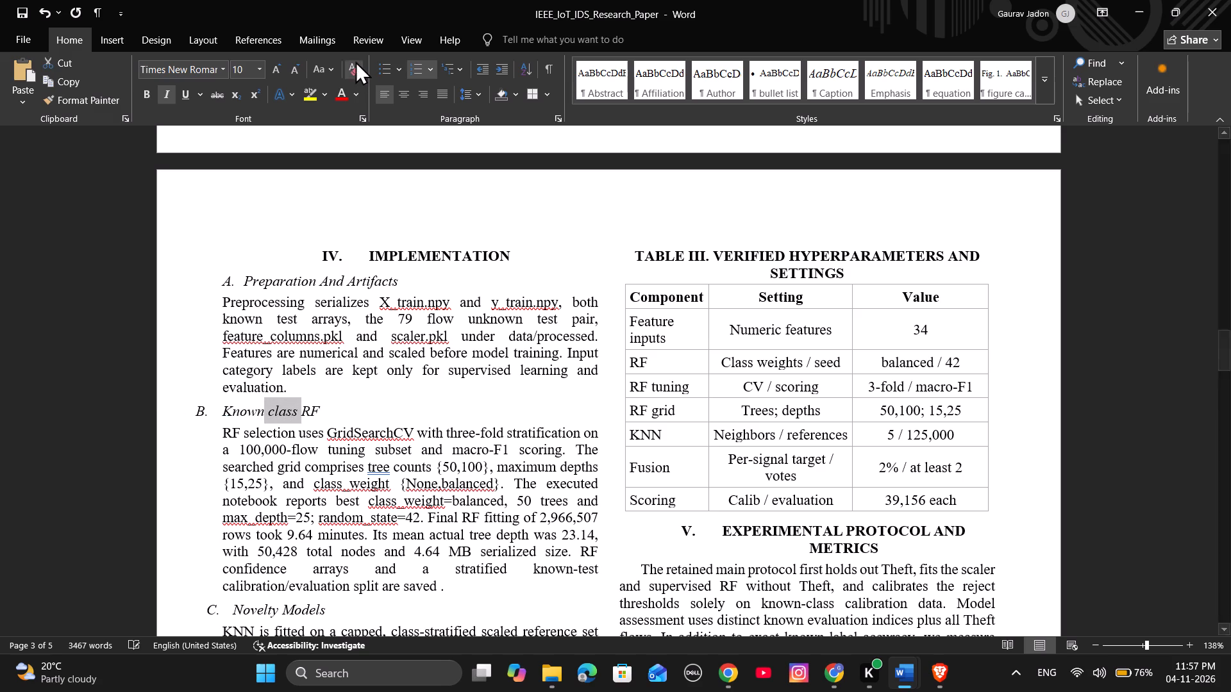
pyautogui.click(326, 66)
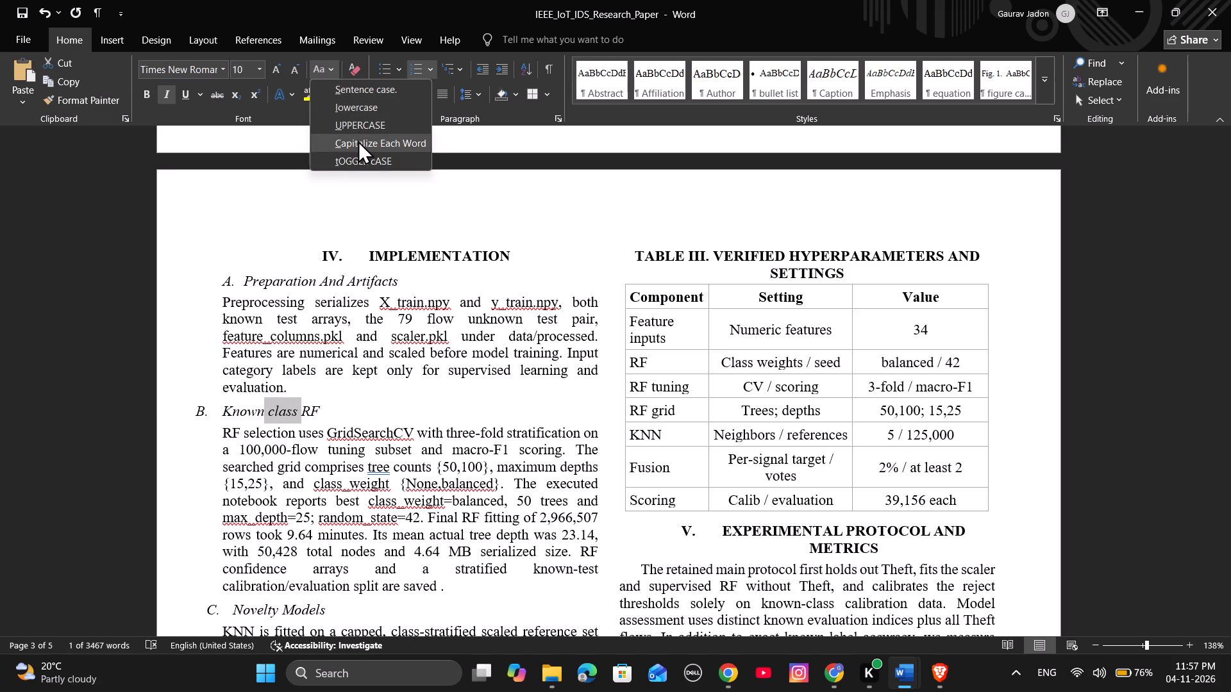
pyautogui.click(358, 140)
pyautogui.click(333, 406)
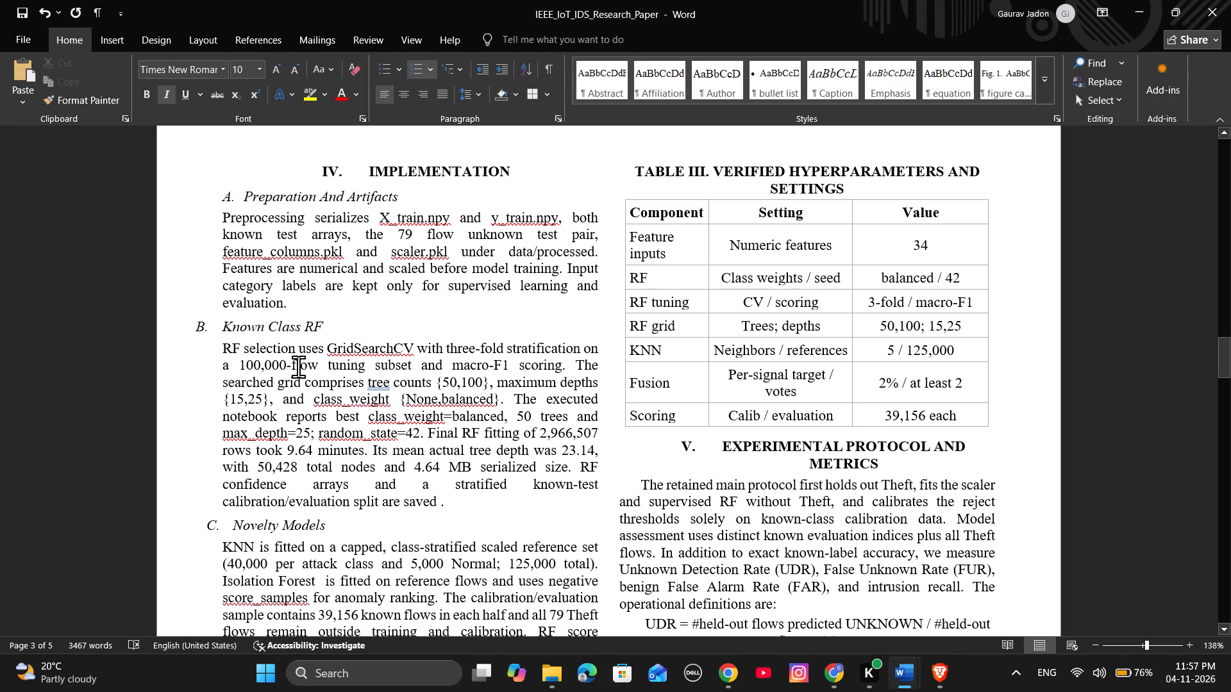
# Replace the hyphens in "three-fold" and "100,000-flow" with spaces in the Known Class RF paragraph.
pyautogui.click(482, 350)
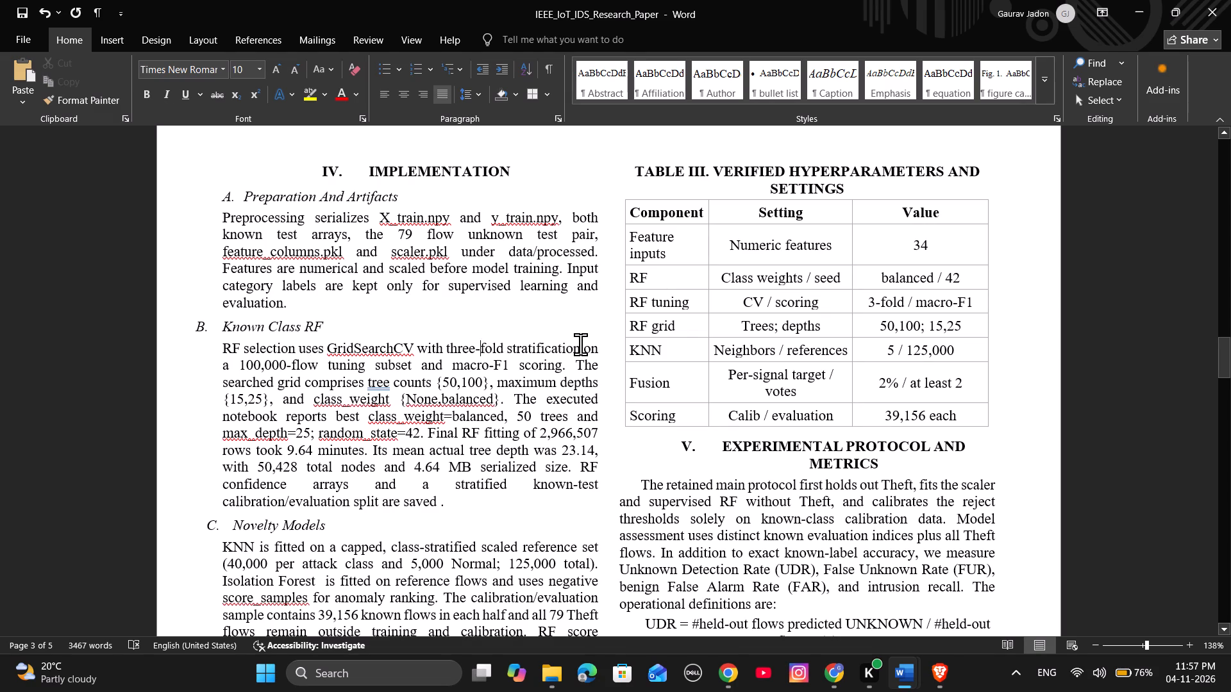
pyautogui.press('BackSpace')
pyautogui.press('space')
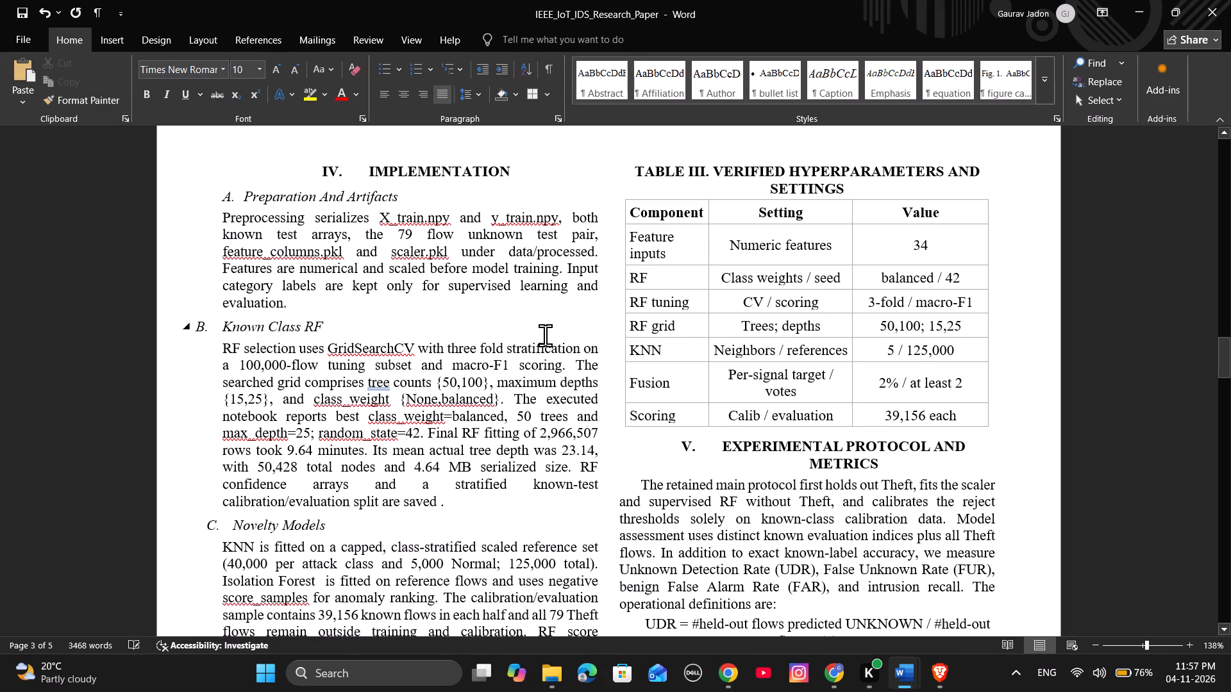
pyautogui.click(292, 370)
pyautogui.press('BackSpace')
pyautogui.press('space')
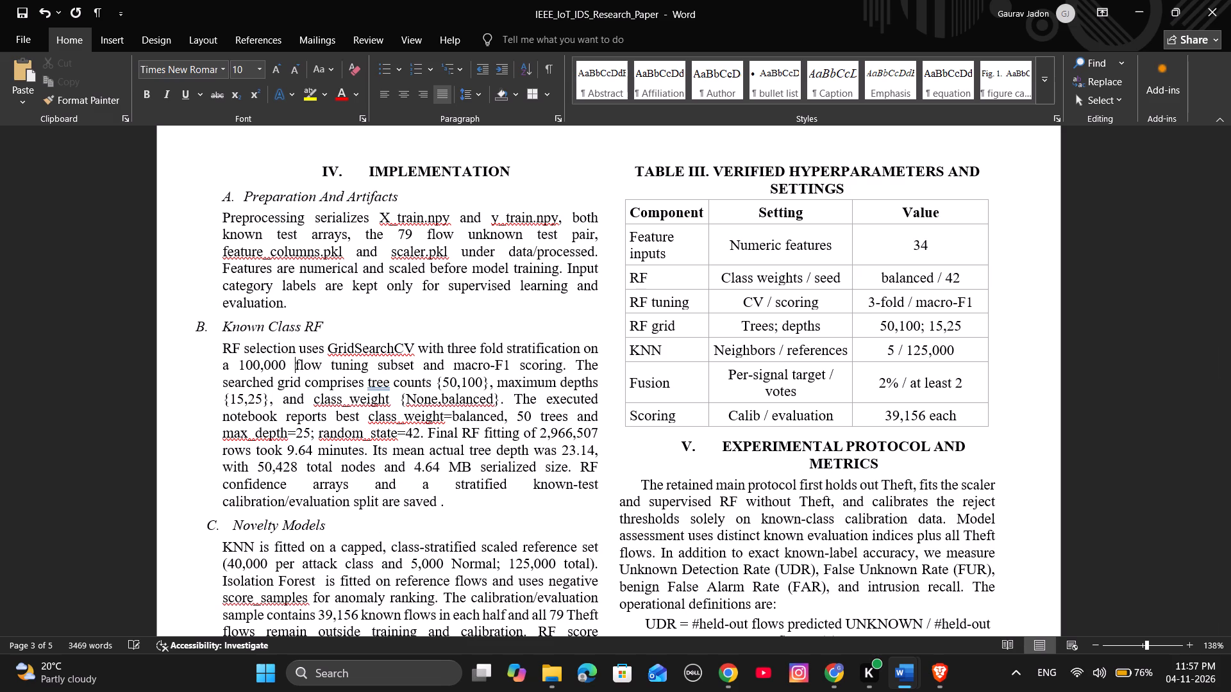
pyautogui.click(499, 368)
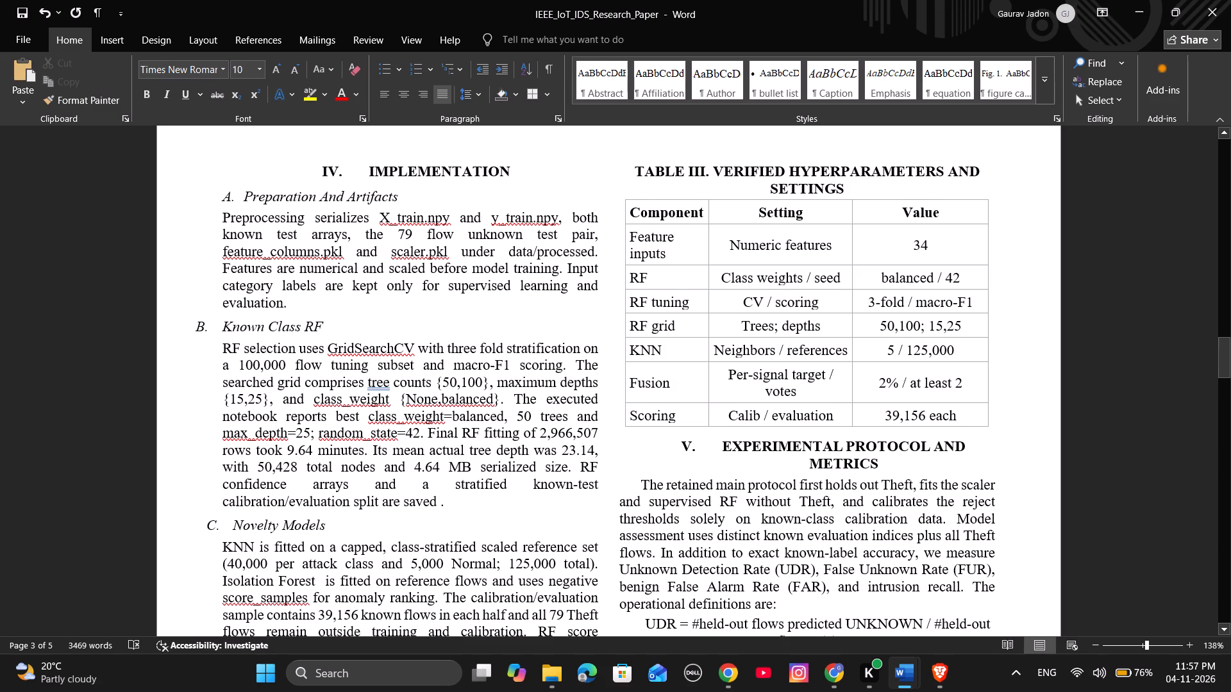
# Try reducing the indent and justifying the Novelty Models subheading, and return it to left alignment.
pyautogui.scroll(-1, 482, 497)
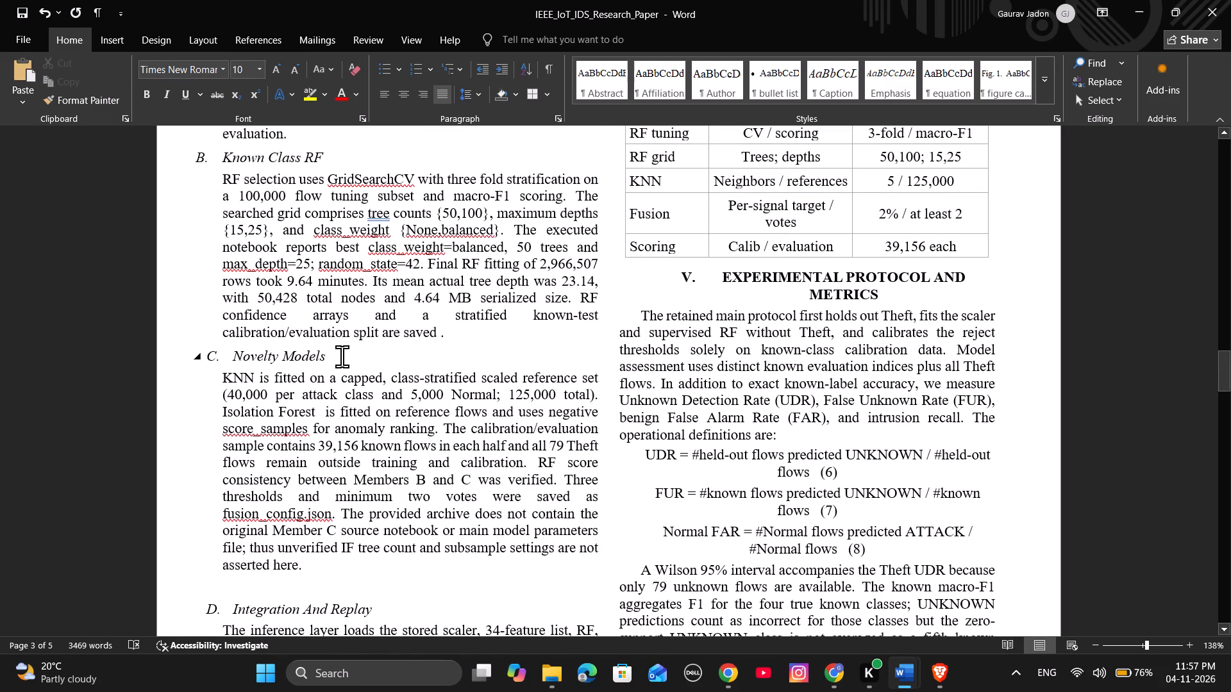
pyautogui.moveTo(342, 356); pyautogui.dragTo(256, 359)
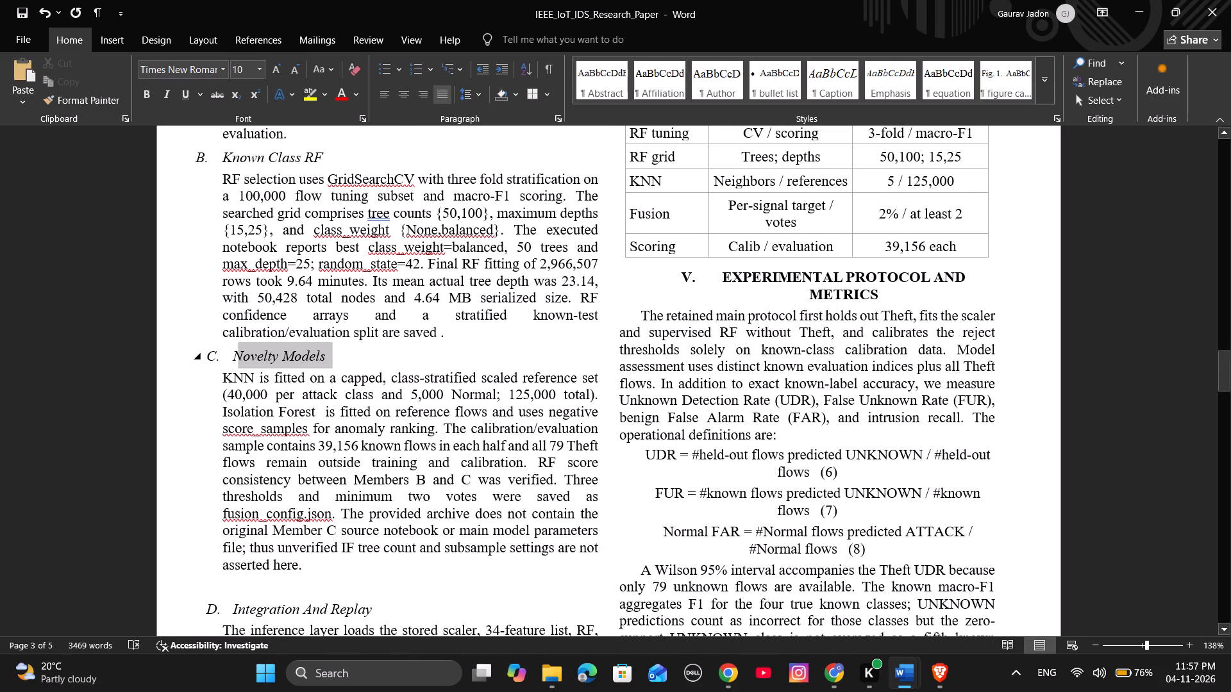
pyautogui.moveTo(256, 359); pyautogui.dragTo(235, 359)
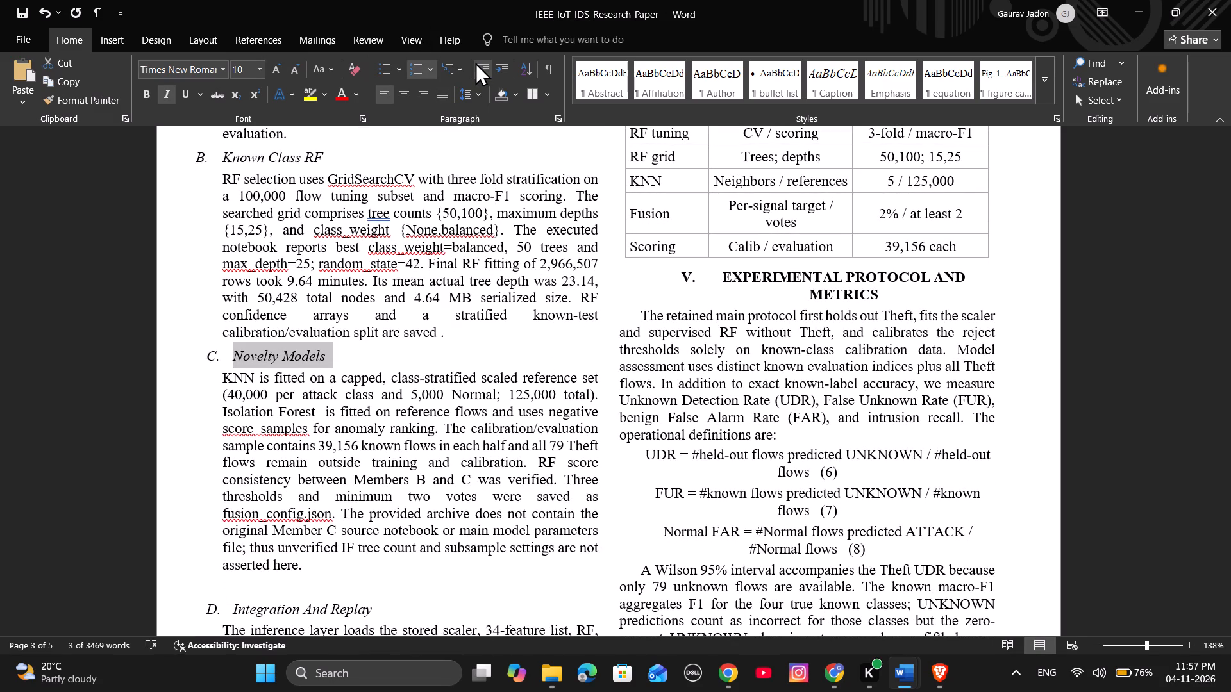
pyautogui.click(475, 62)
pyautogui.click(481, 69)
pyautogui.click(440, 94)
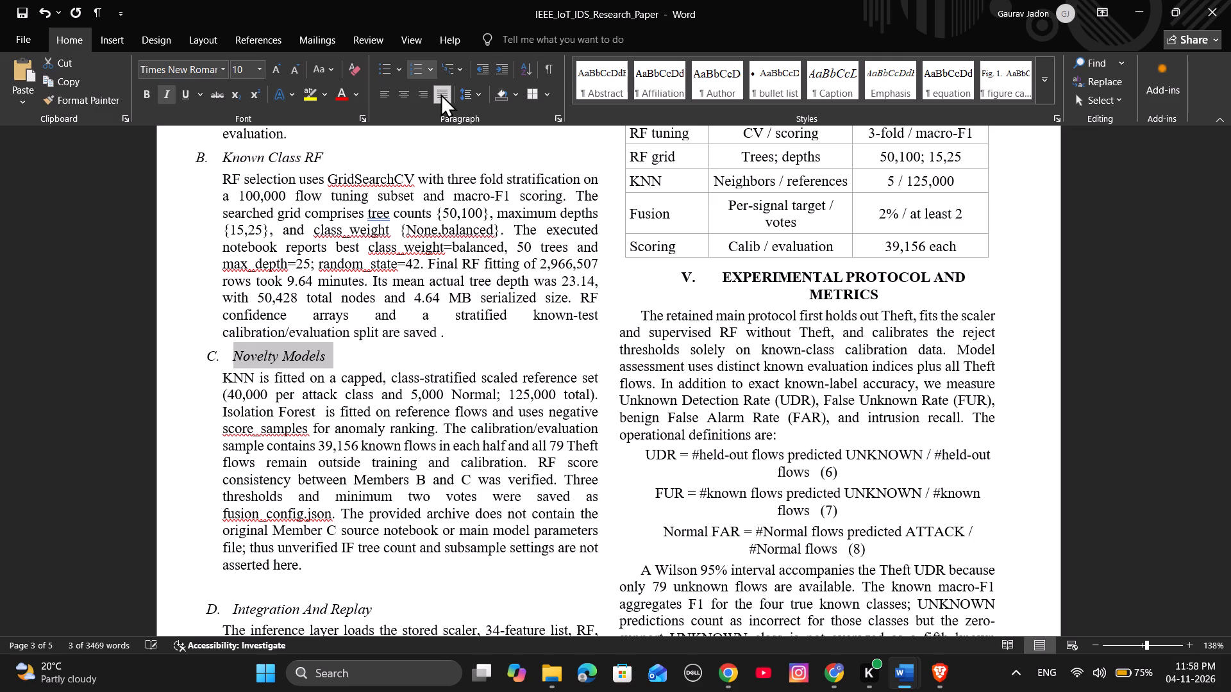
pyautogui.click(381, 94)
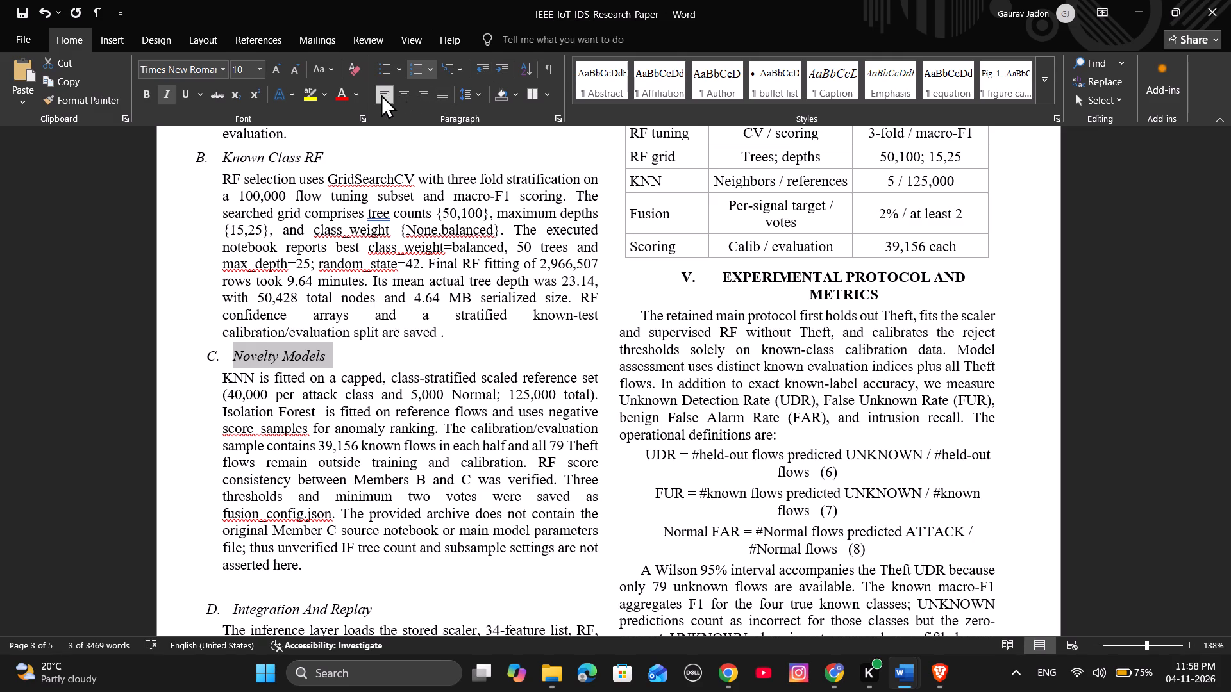
# Increase the indent of the Known Class RF, Novelty Models and Integration And Replay subheadings together by two levels, and decrease it by two levels.
pyautogui.scroll(1, 442, 176)
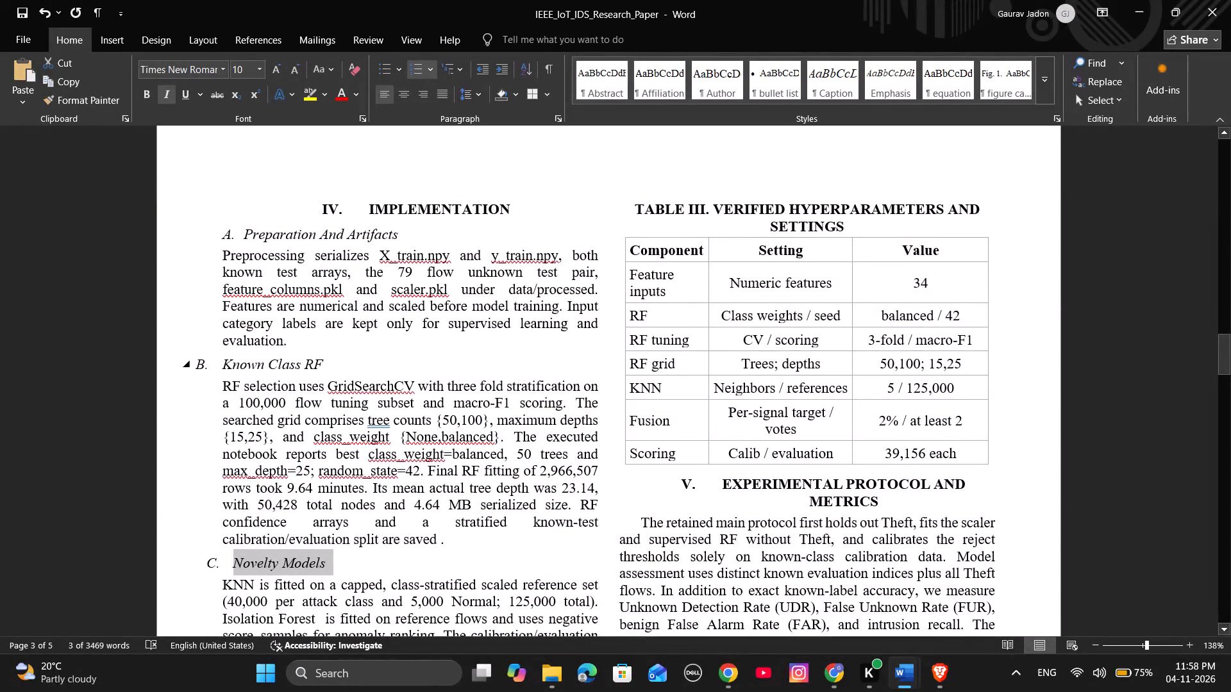
pyautogui.moveTo(197, 367); pyautogui.dragTo(331, 366)
pyautogui.click(331, 366)
pyautogui.moveTo(331, 366); pyautogui.dragTo(231, 368)
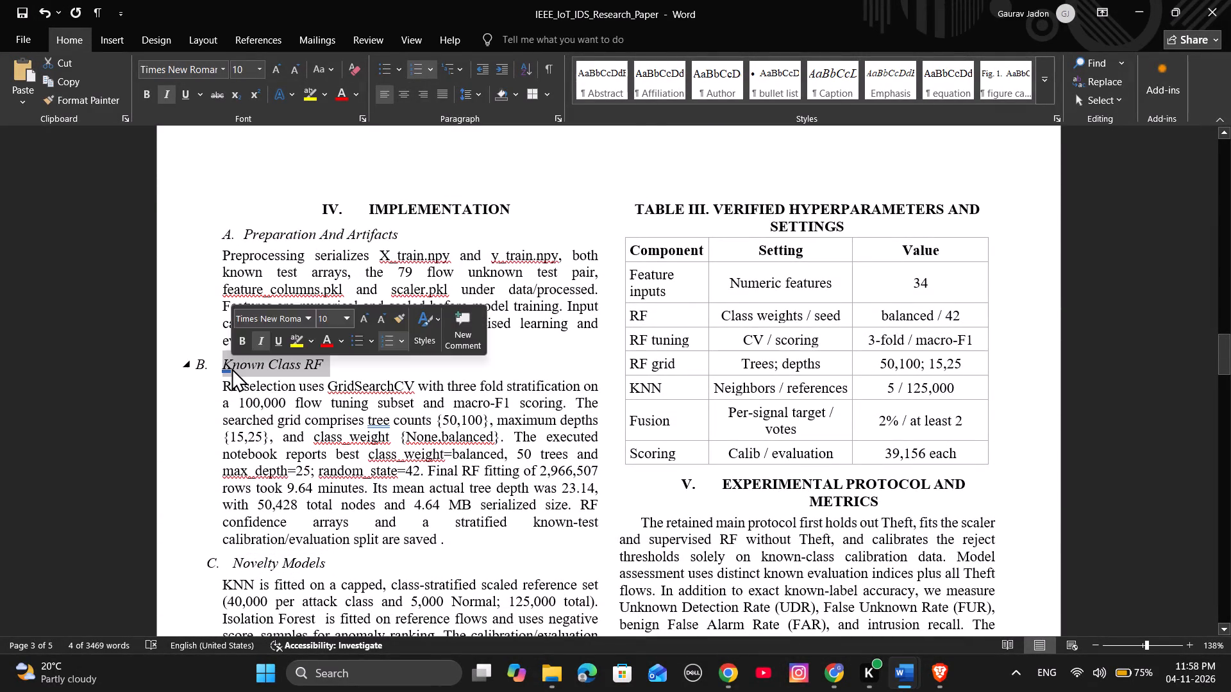
pyautogui.keyDown('ctrl'); pyautogui.moveTo(342, 562); pyautogui.dragTo(233, 566); pyautogui.keyUp('ctrl')
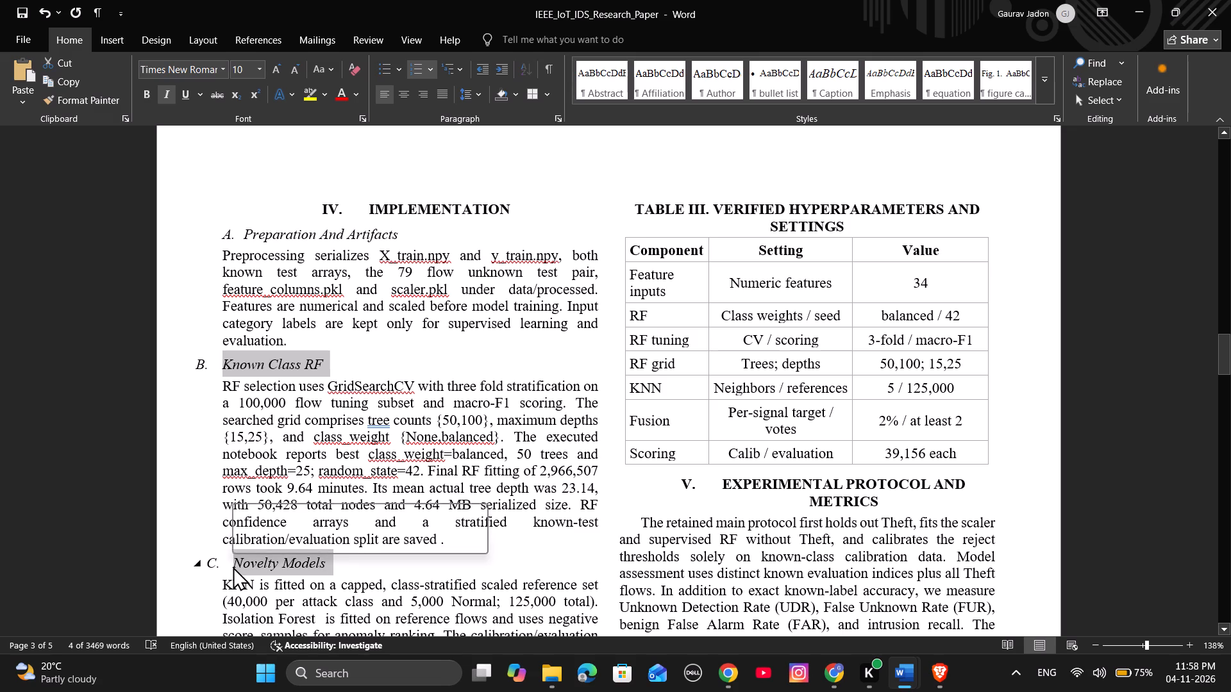
pyautogui.scroll(-1, 465, 495)
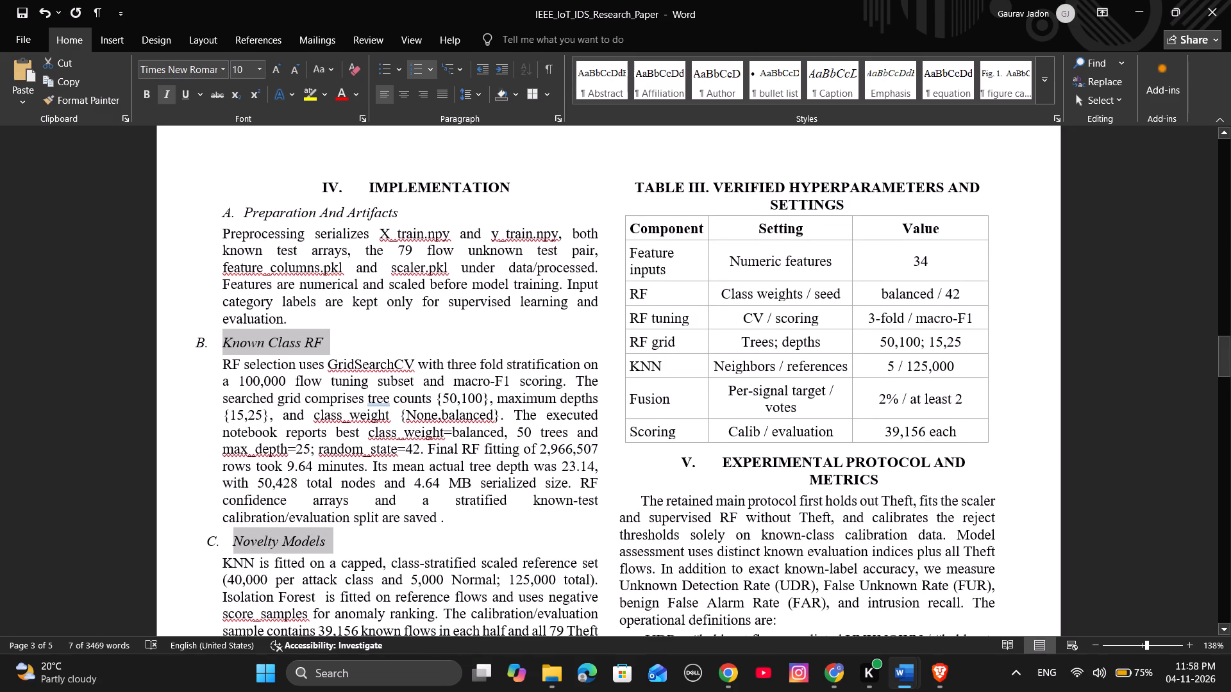
pyautogui.scroll(-1, 465, 495)
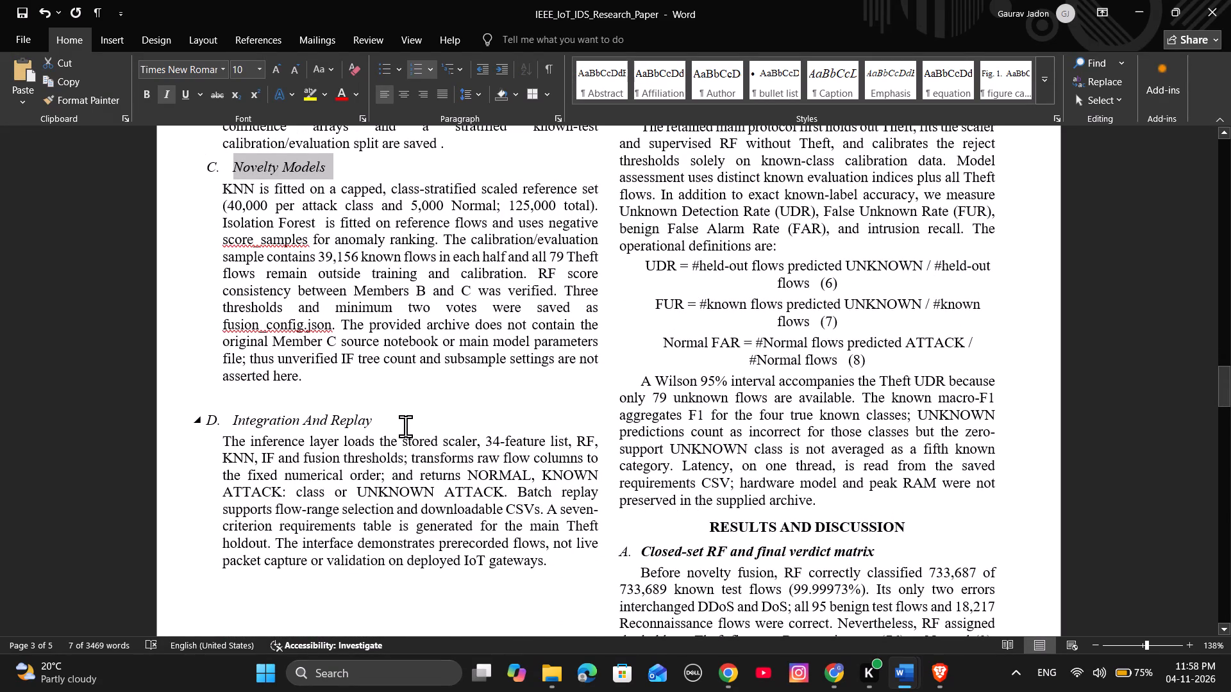
pyautogui.keyDown('ctrl'); pyautogui.moveTo(405, 426); pyautogui.dragTo(255, 429); pyautogui.keyUp('ctrl')
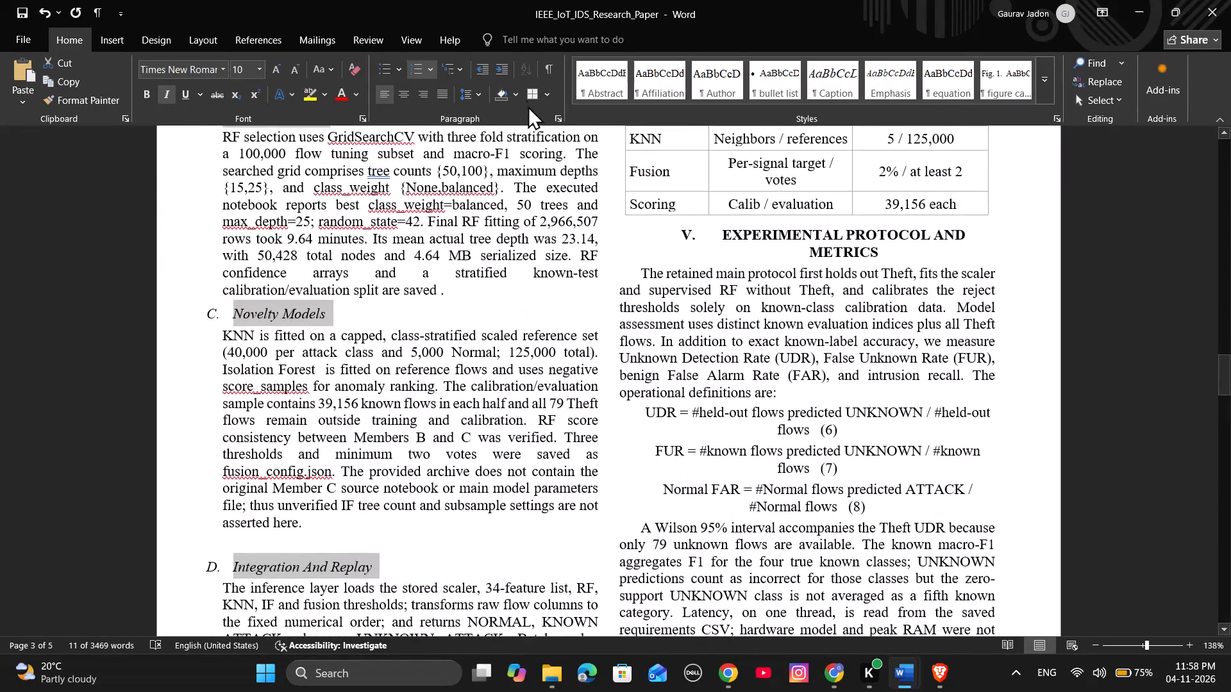
pyautogui.click(503, 72)
pyautogui.click(503, 72)
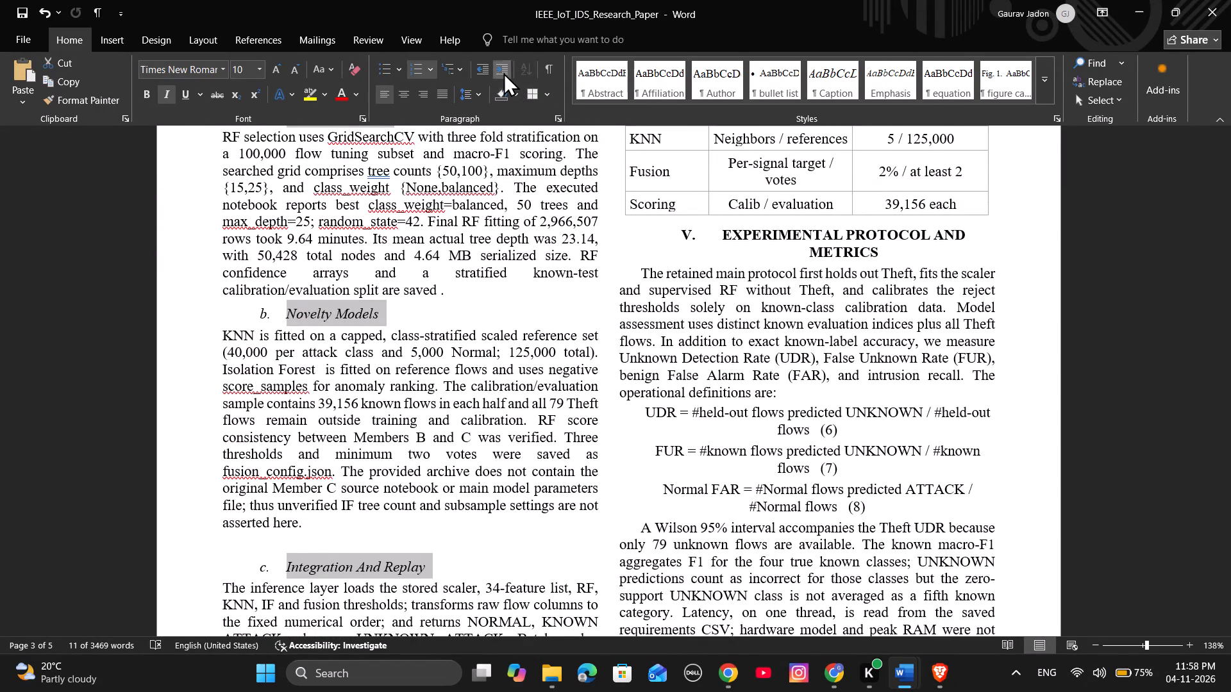
pyautogui.click(482, 70)
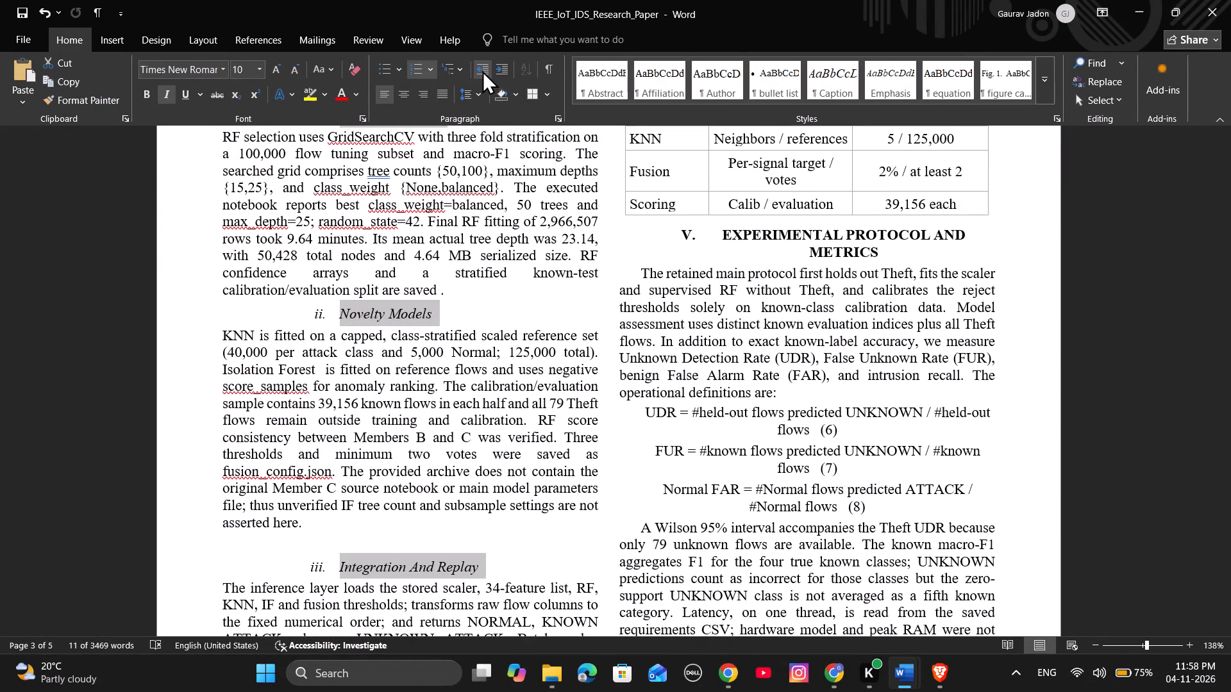
pyautogui.click(482, 70)
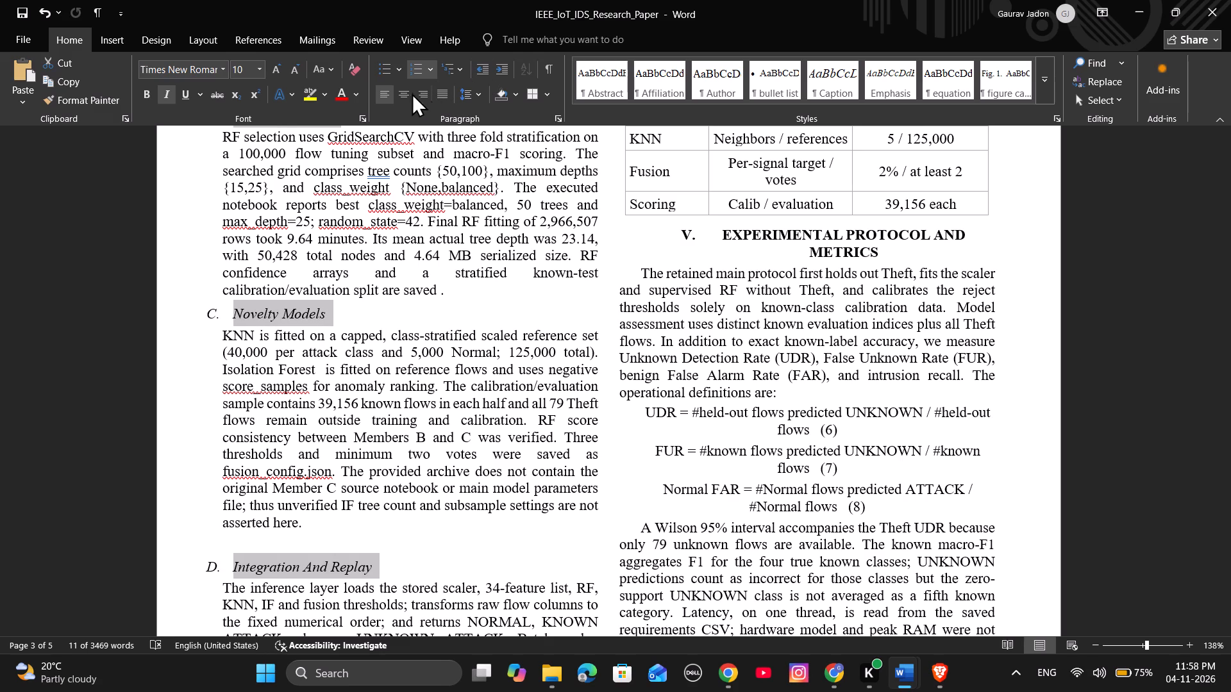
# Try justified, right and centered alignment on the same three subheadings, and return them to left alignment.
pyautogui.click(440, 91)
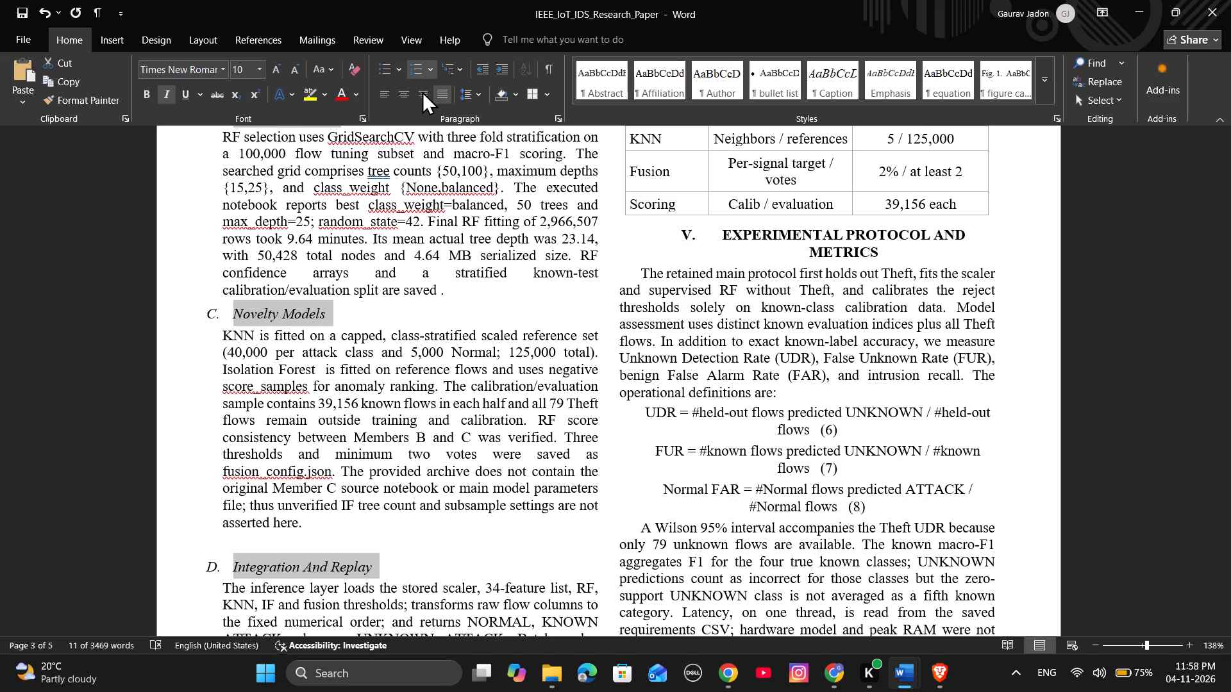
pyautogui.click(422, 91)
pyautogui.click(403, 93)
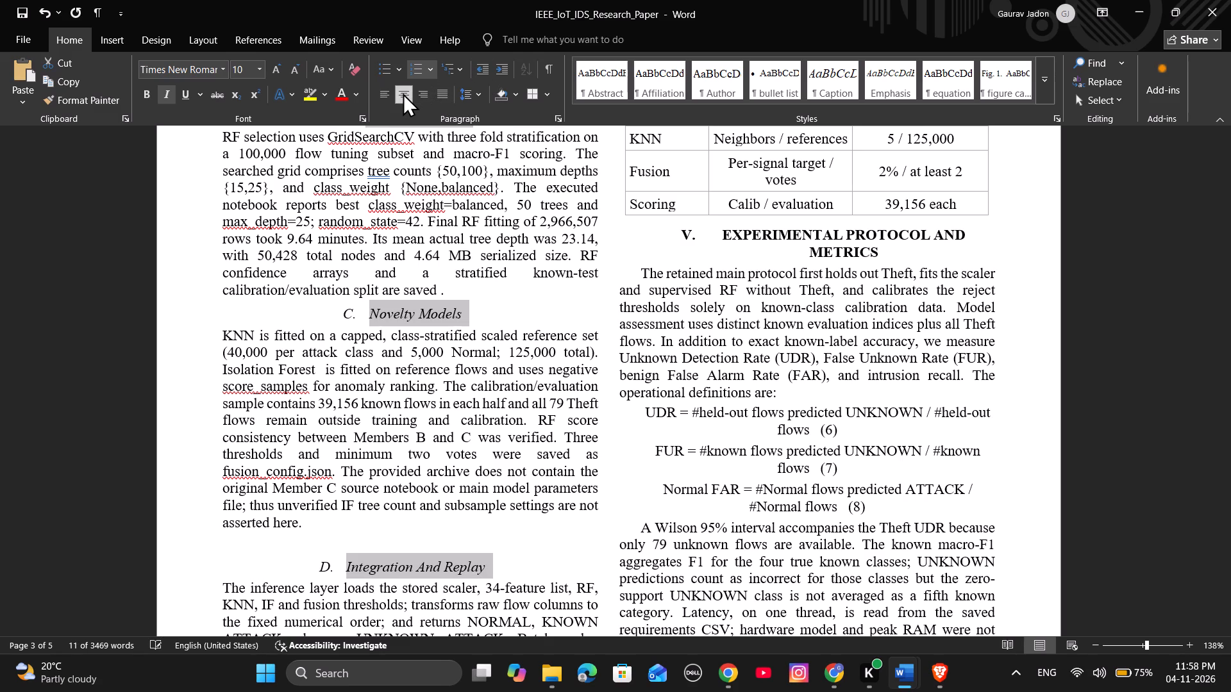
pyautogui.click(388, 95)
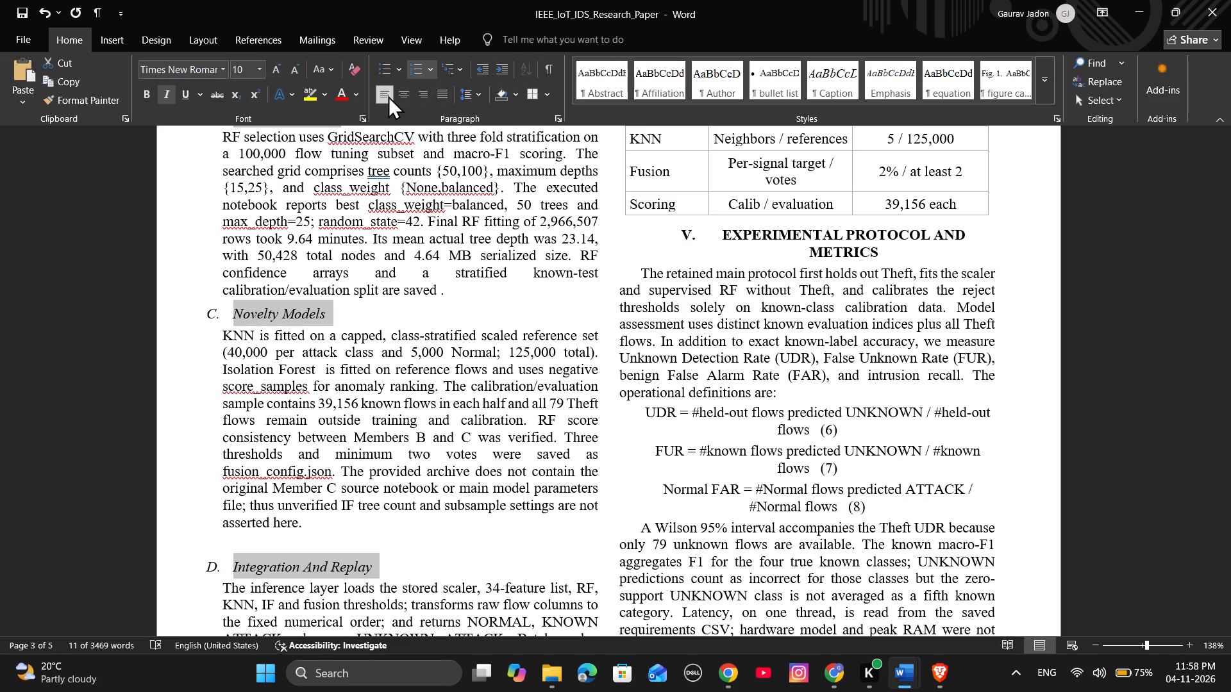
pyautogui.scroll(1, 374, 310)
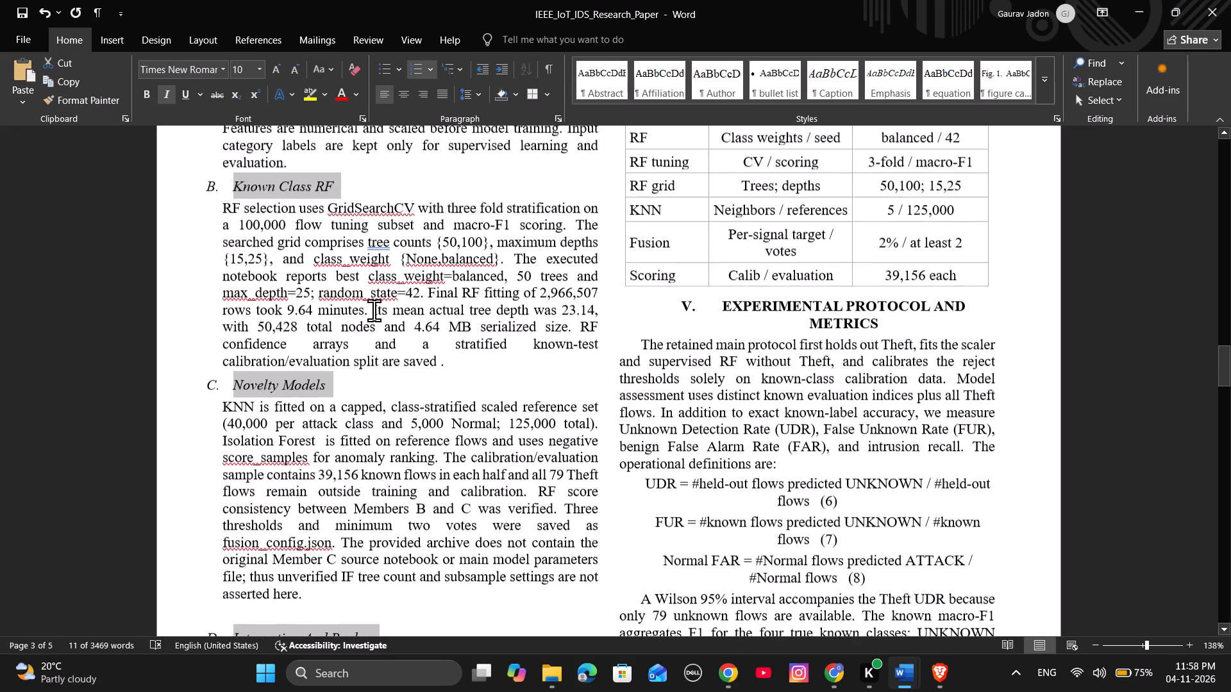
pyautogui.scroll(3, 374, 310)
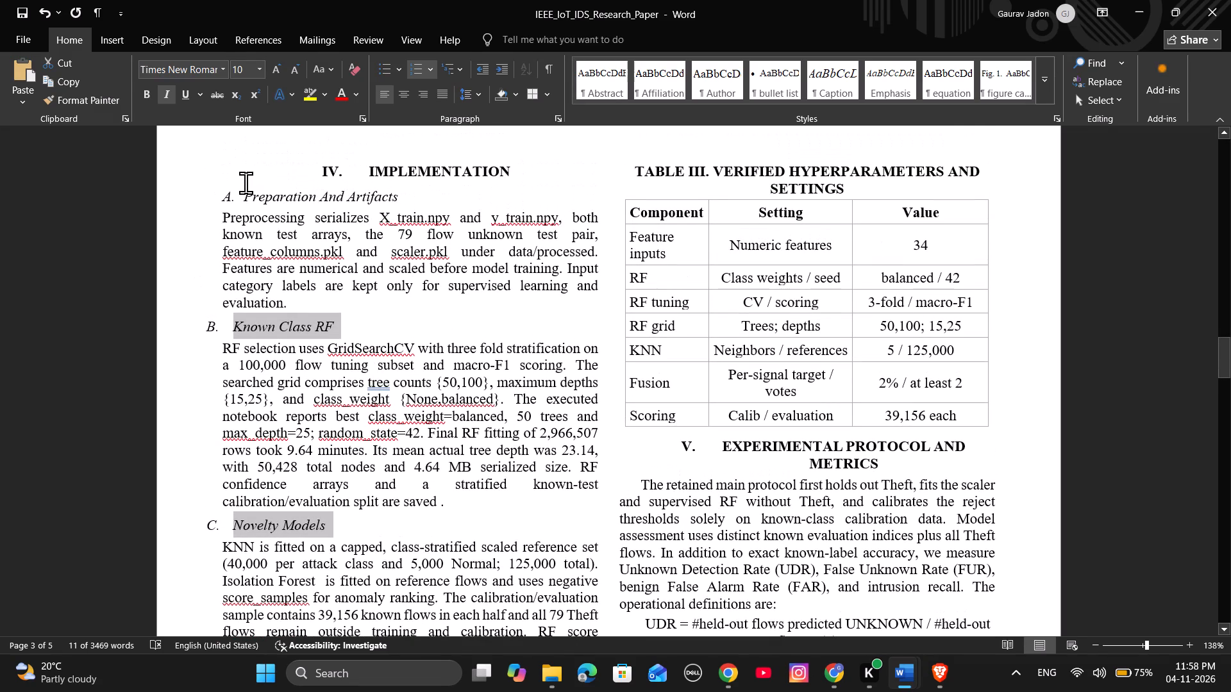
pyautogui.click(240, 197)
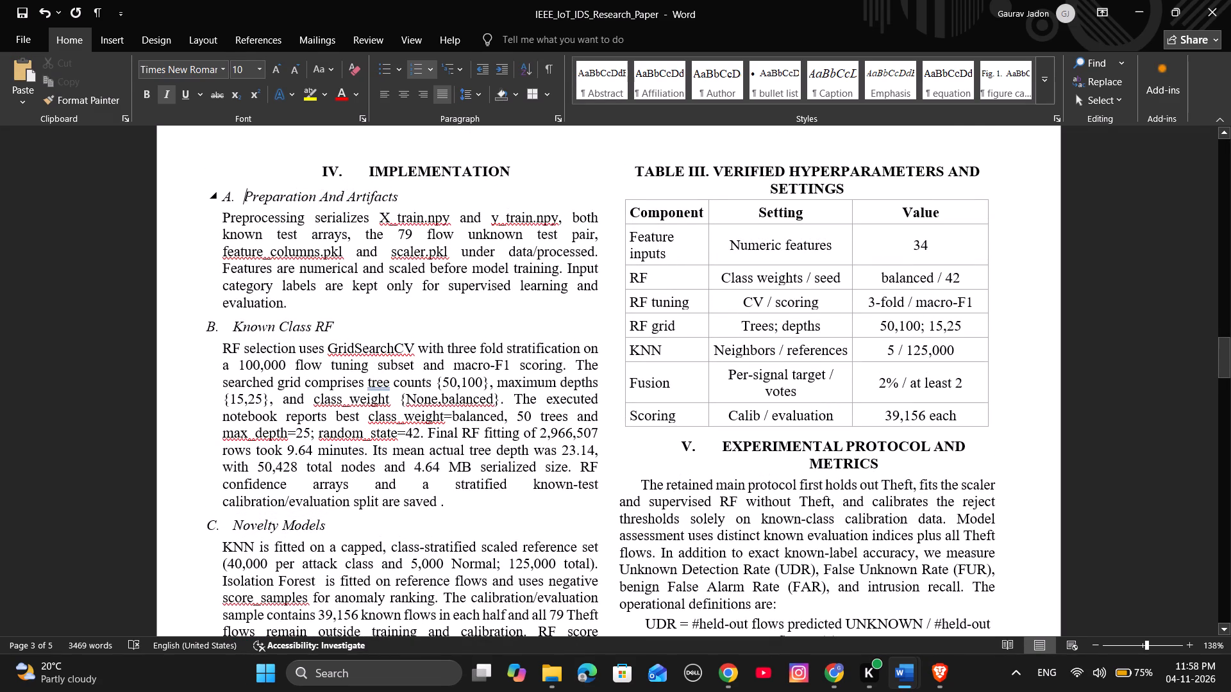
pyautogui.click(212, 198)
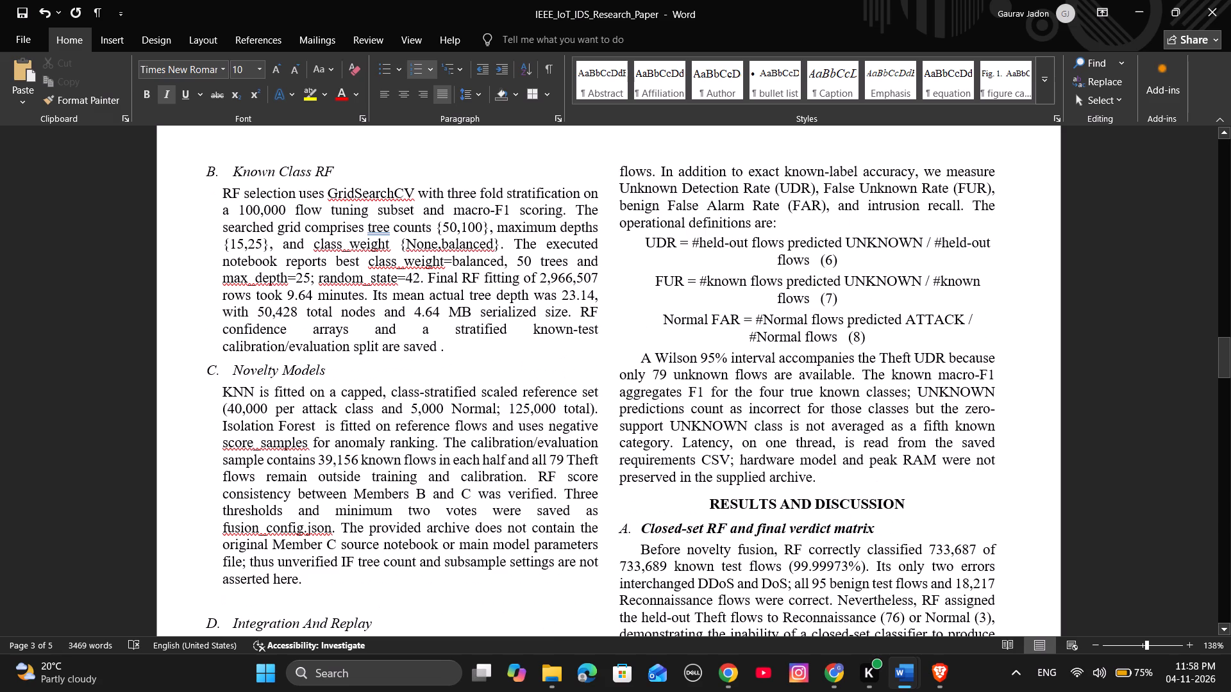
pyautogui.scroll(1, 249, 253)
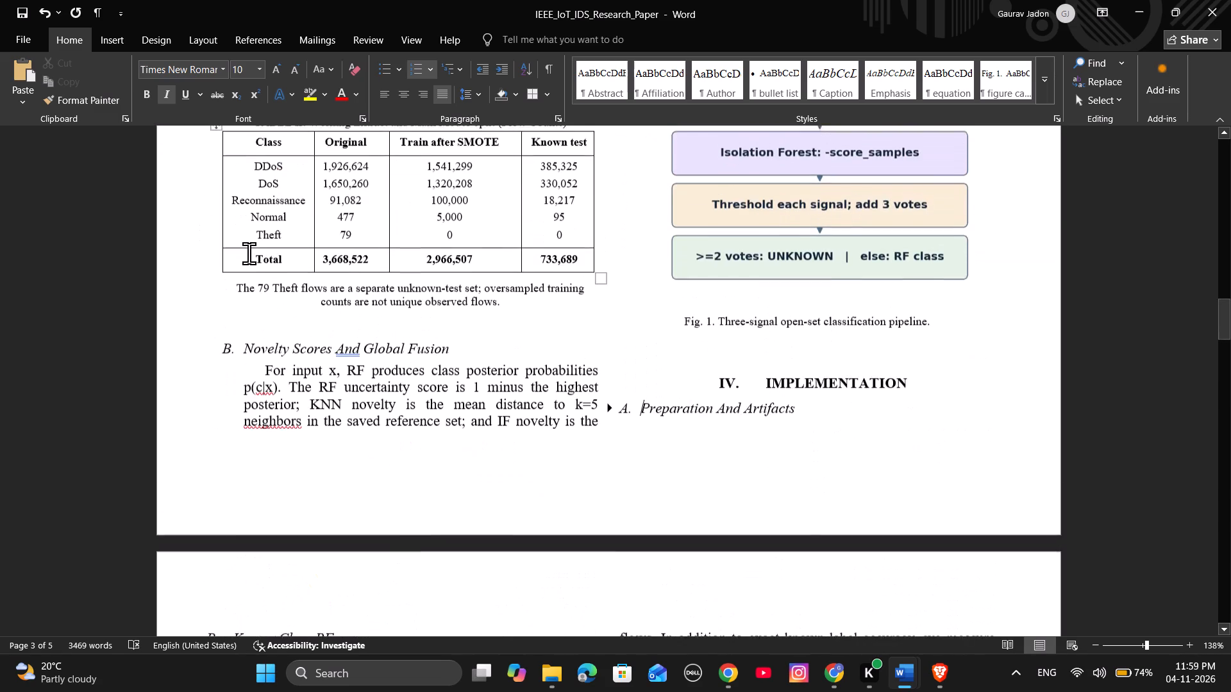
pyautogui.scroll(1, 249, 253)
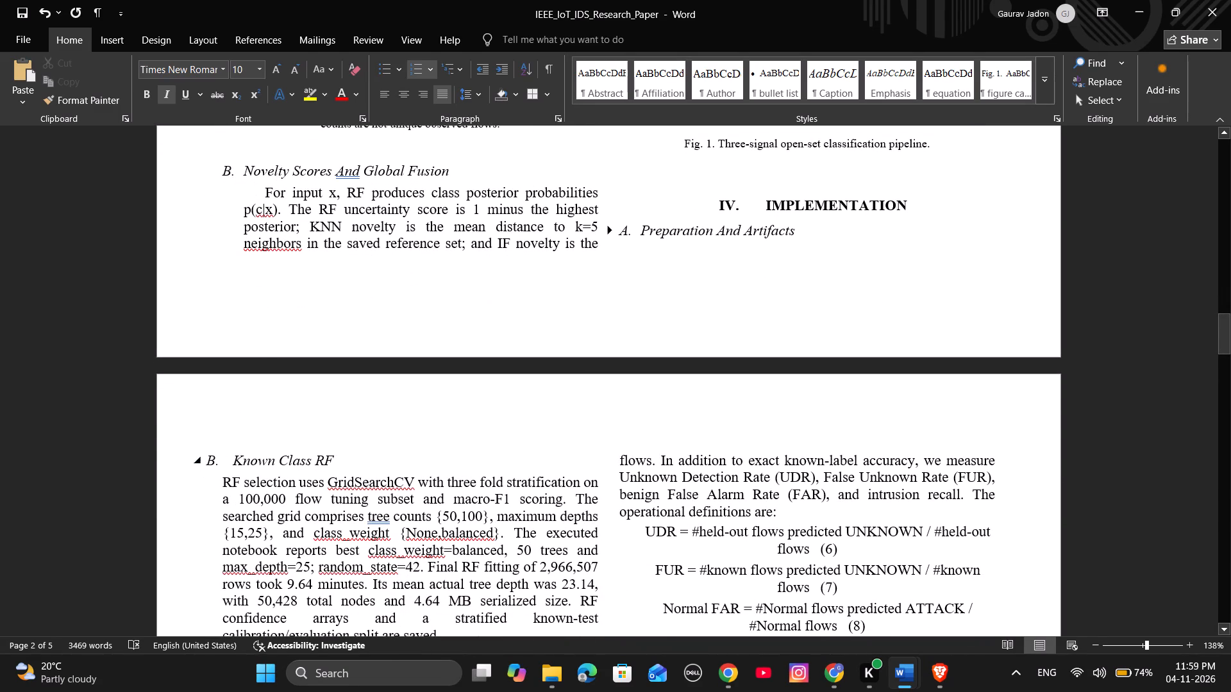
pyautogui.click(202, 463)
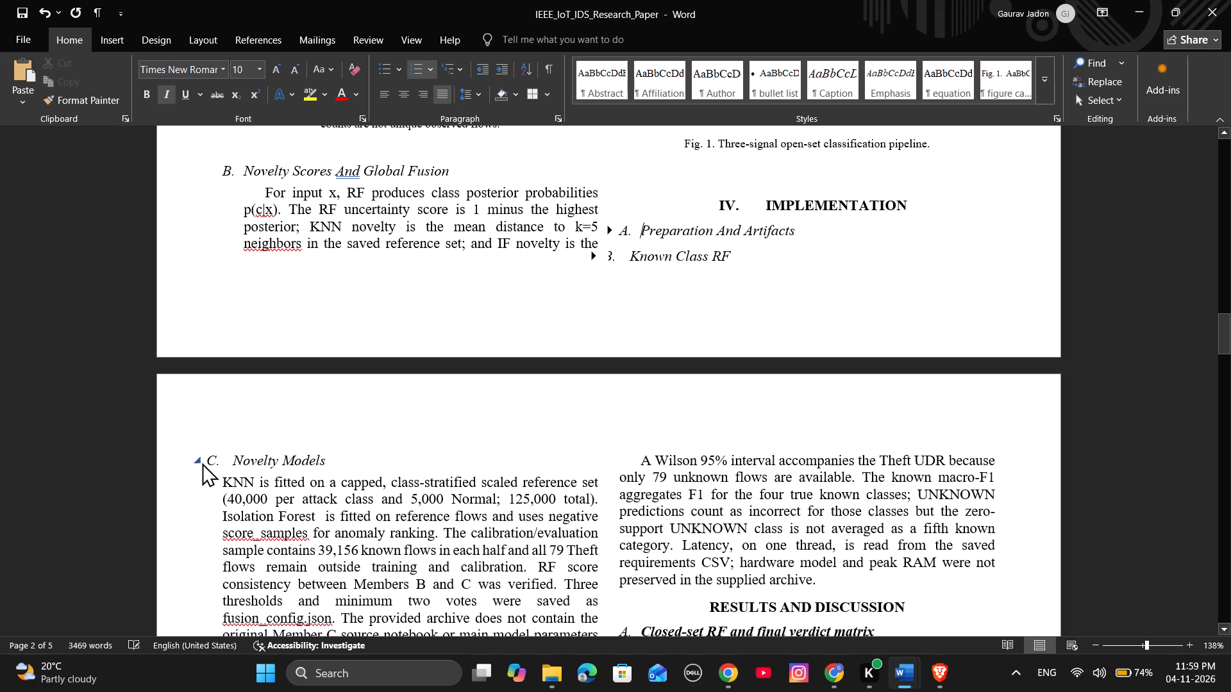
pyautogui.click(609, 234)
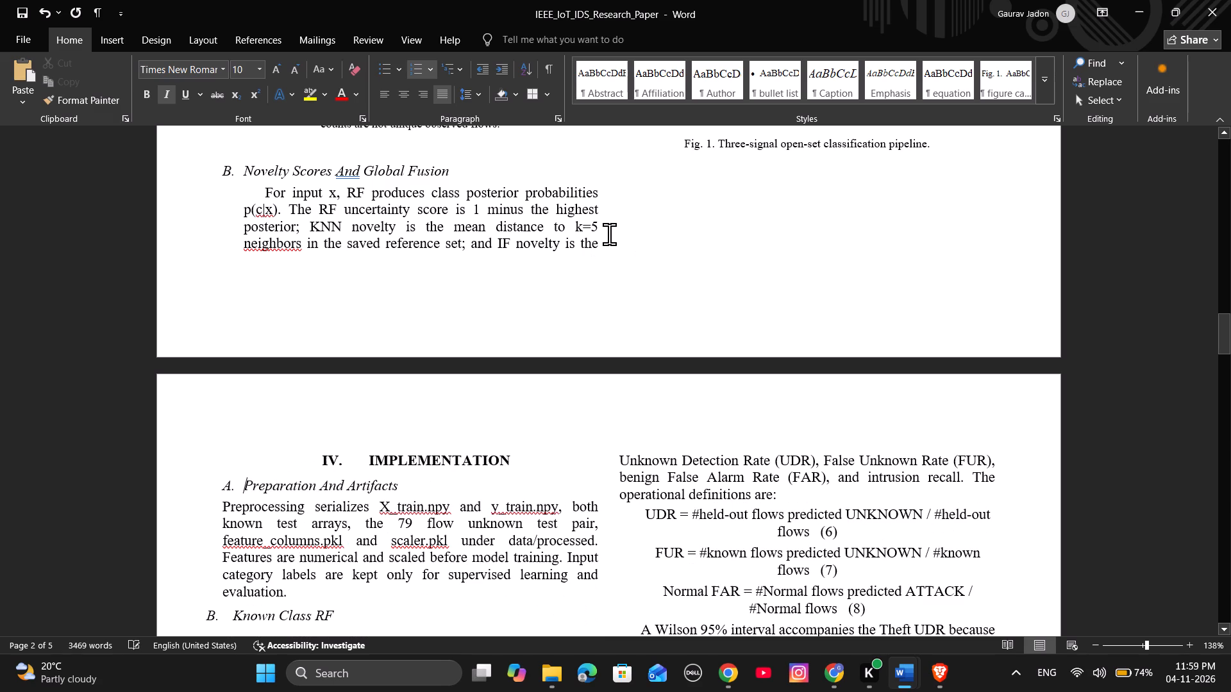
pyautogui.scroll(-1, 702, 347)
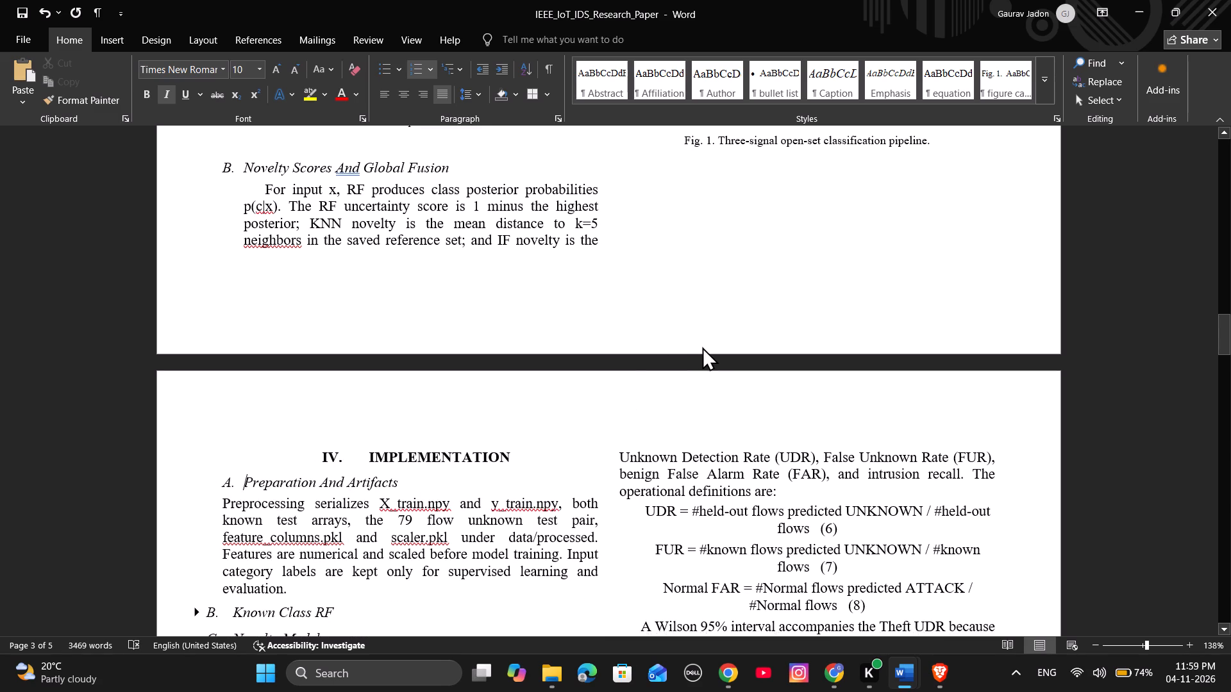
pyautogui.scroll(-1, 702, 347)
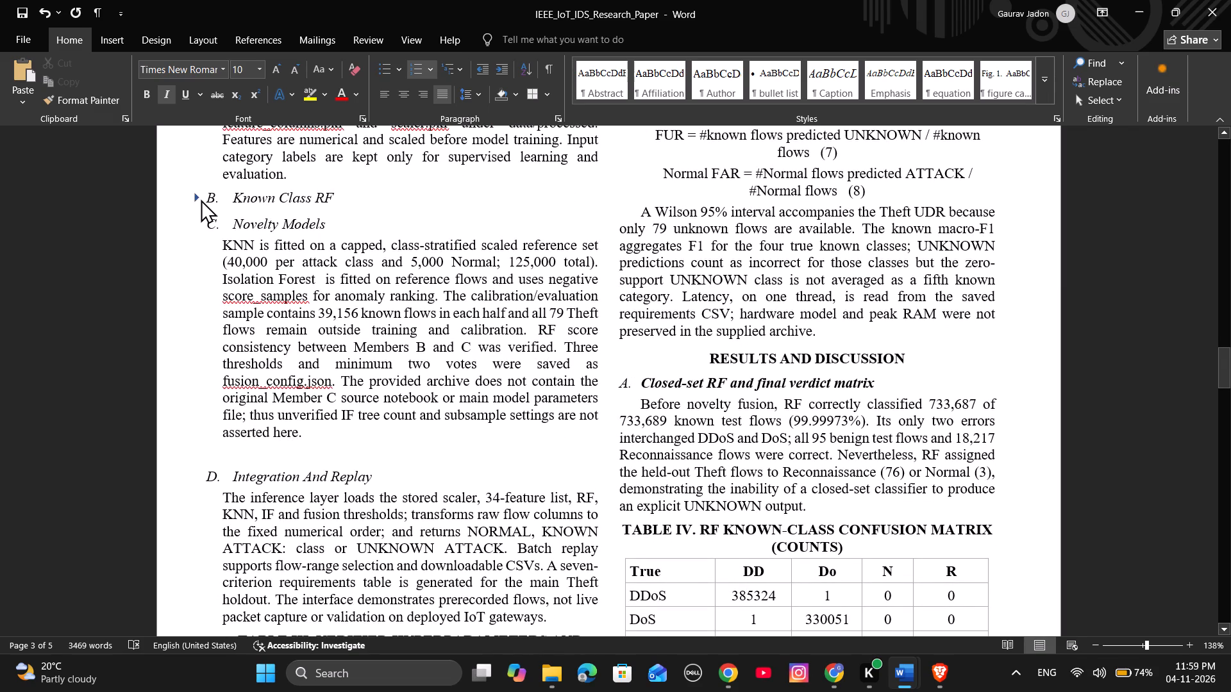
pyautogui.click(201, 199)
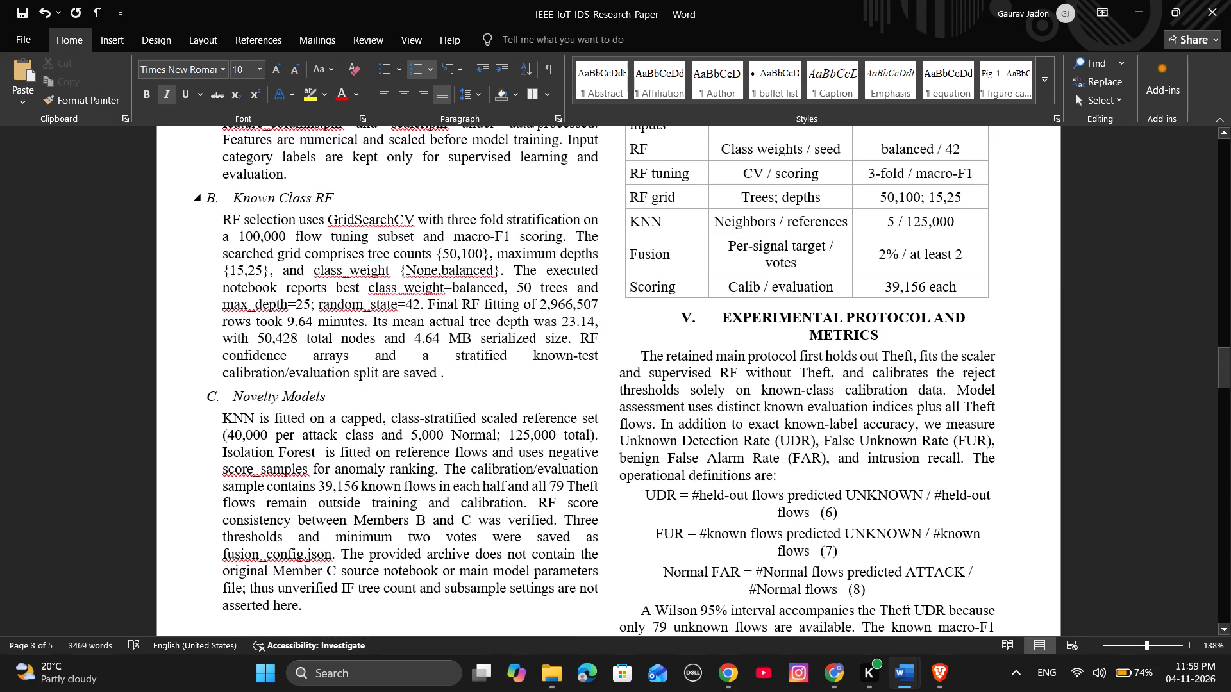
# Remove the list letter from the Known Class RF subheading in the Implementation section.
pyautogui.click(233, 206)
pyautogui.scroll(1, 363, 307)
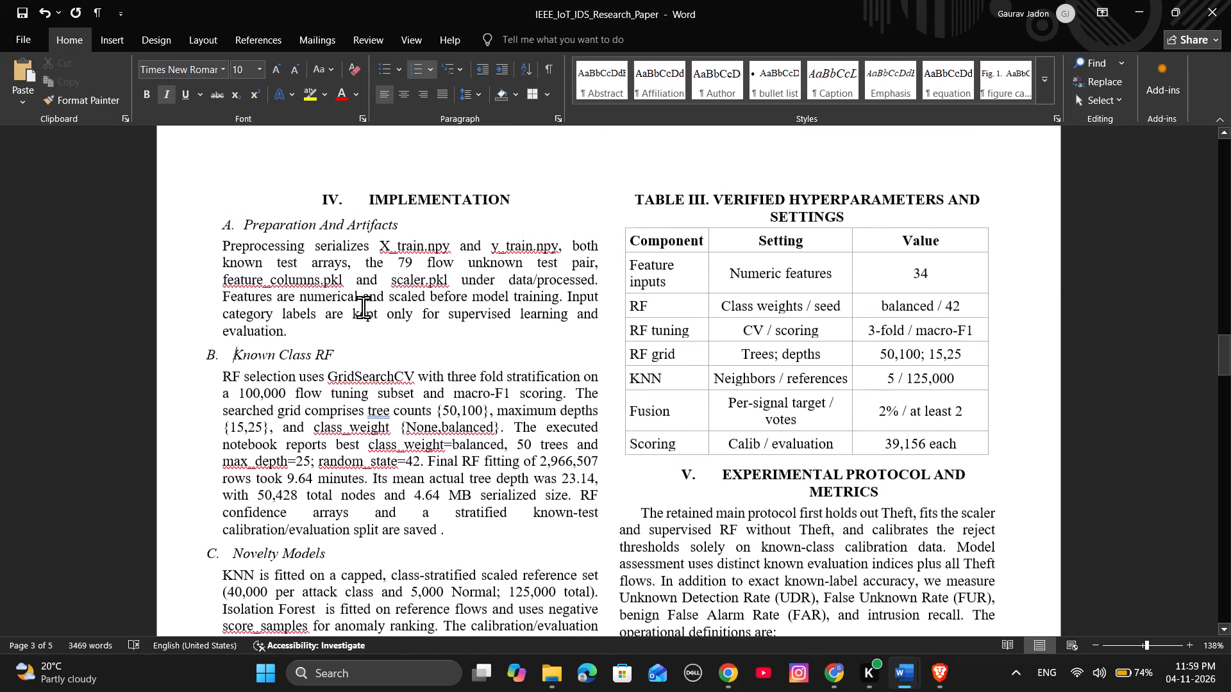
pyautogui.press('BackSpace')
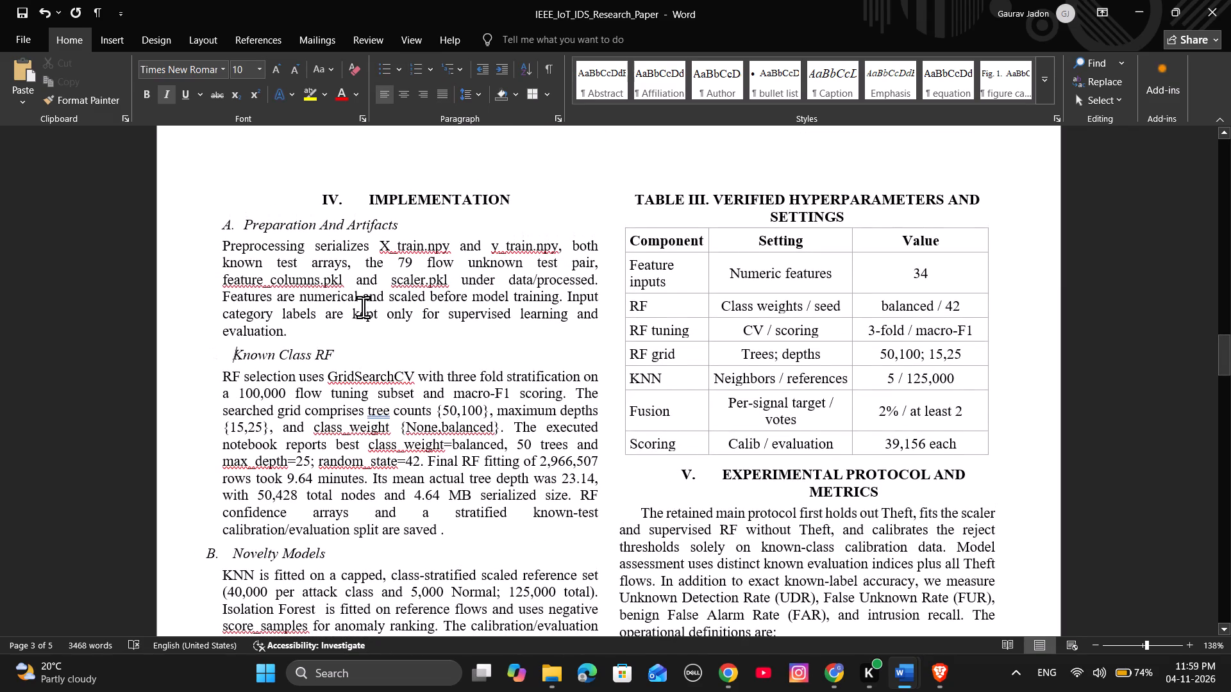
# Apply A, B, C lettered numbering to the Known Class RF subheading in the Implementation section and set its numbering value to B.
pyautogui.moveTo(356, 348); pyautogui.dragTo(236, 354)
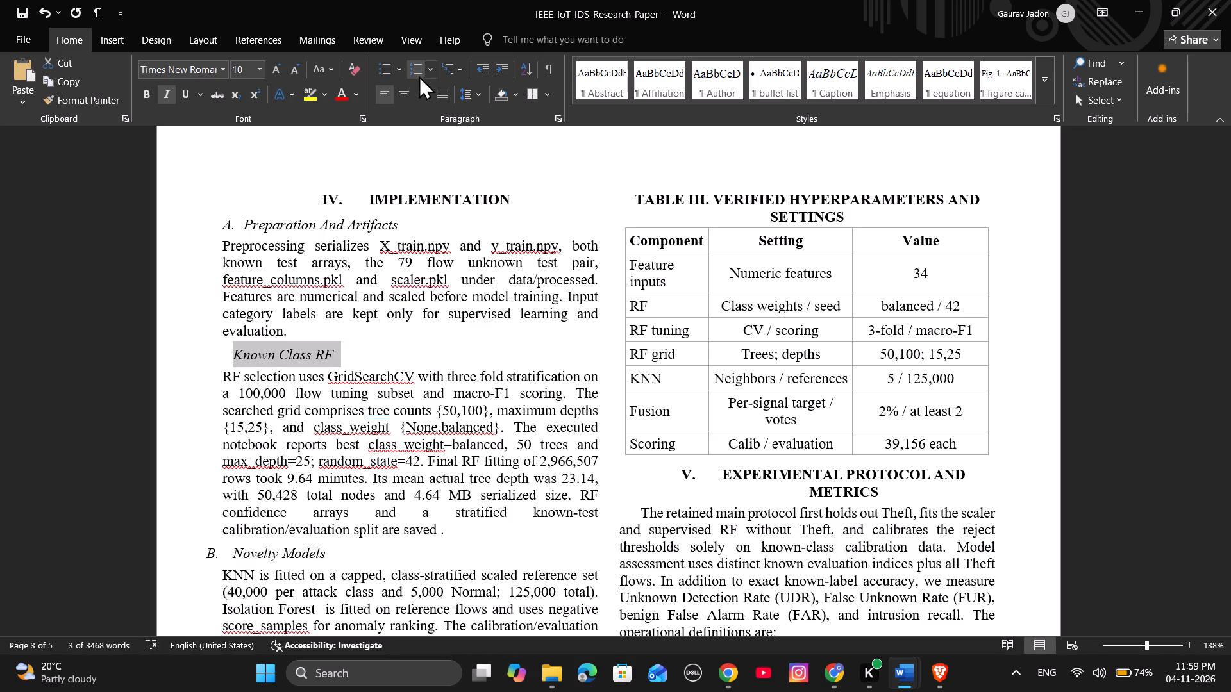
pyautogui.click(458, 73)
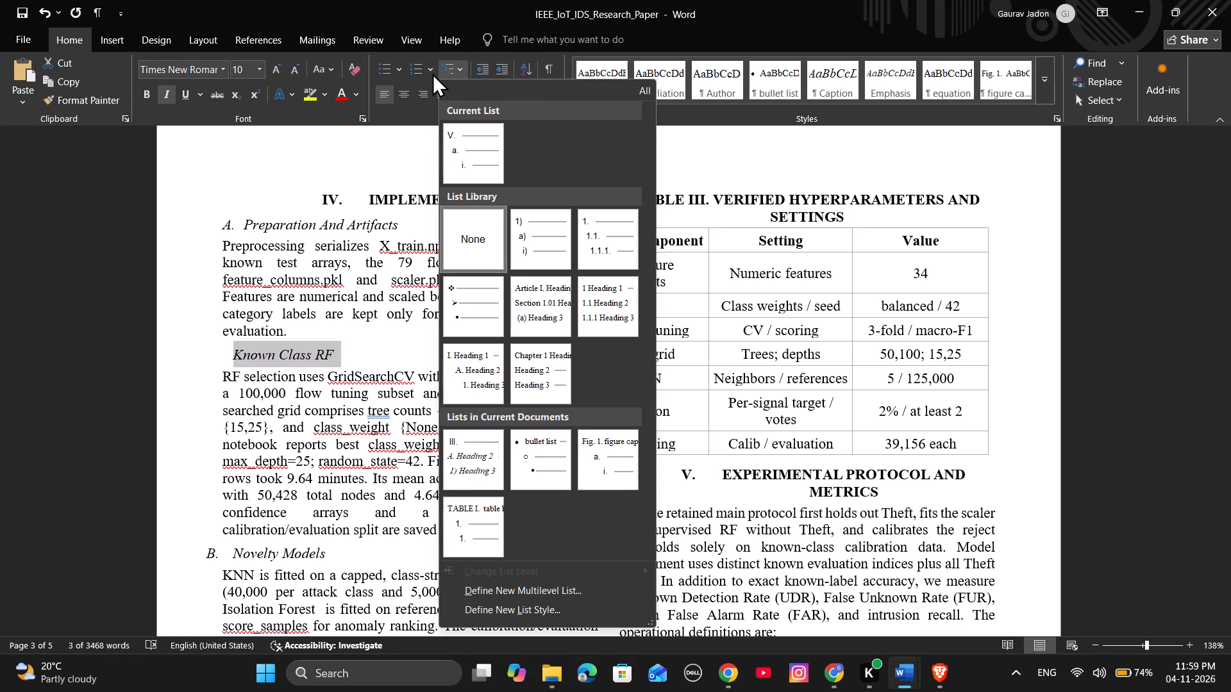
pyautogui.click(424, 69)
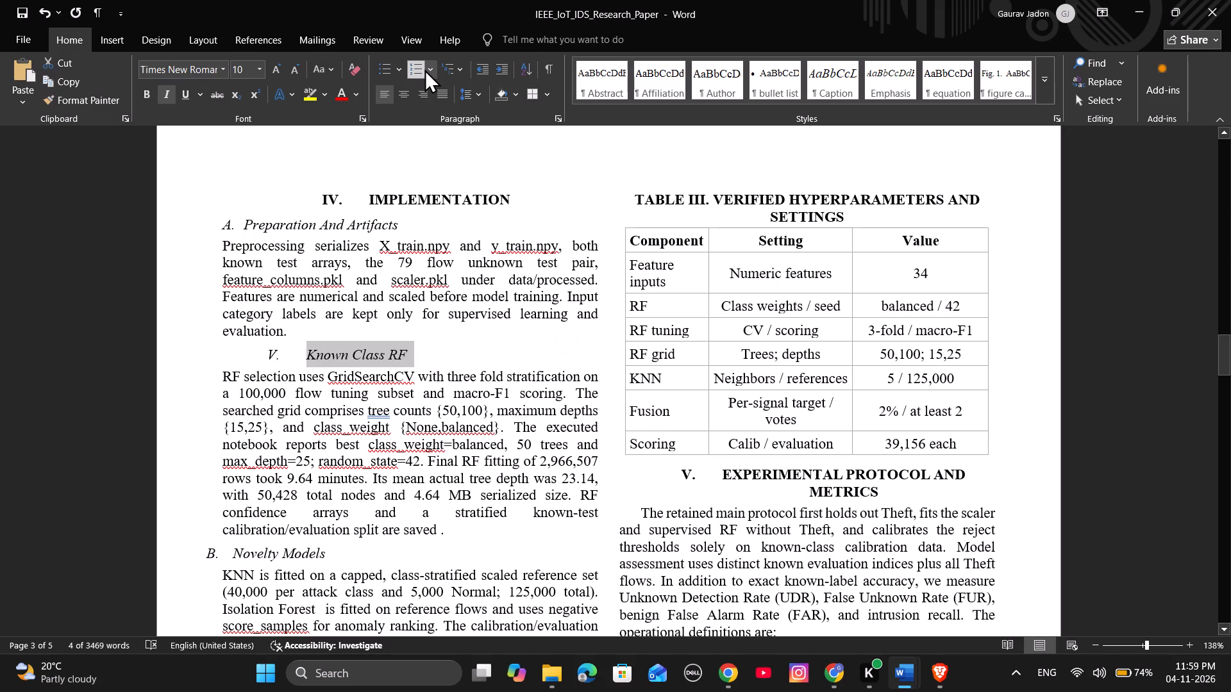
pyautogui.click(424, 69)
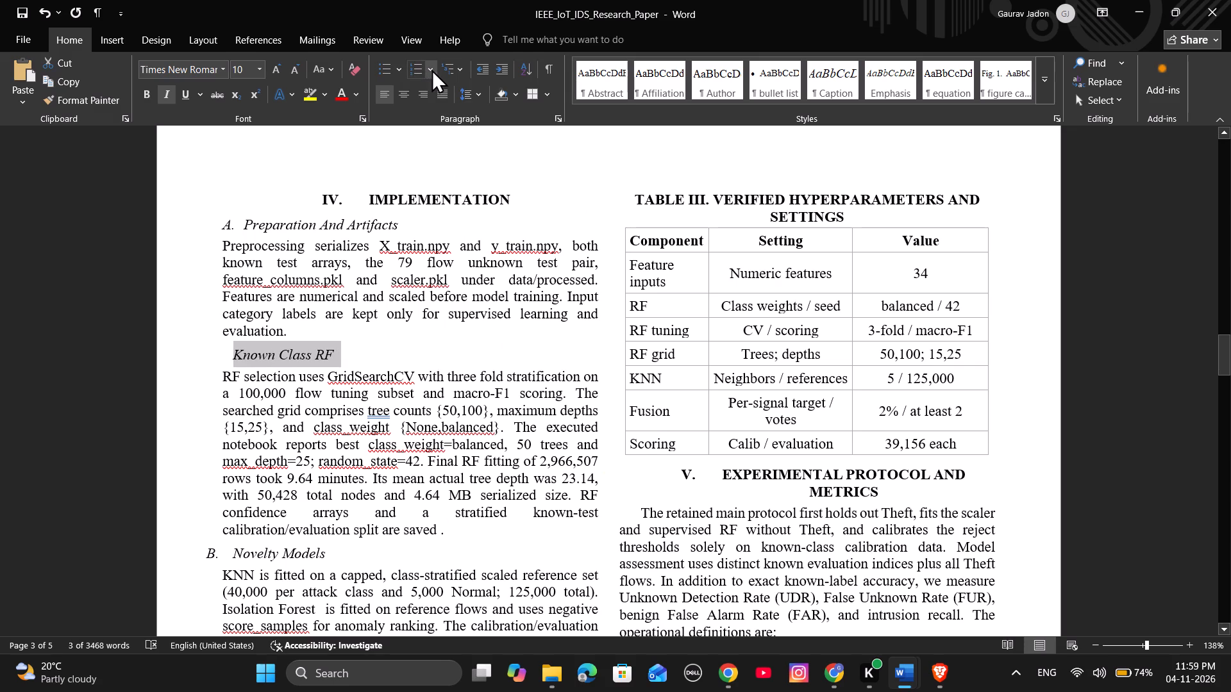
pyautogui.click(431, 69)
pyautogui.click(495, 137)
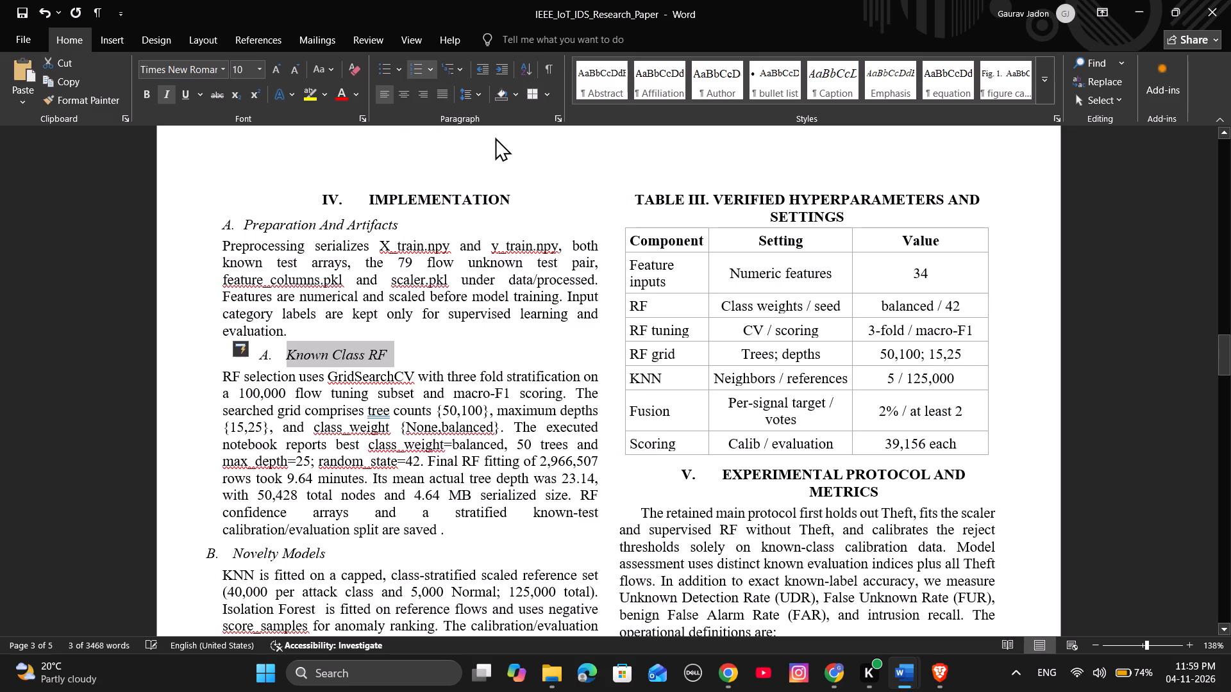
pyautogui.click(430, 72)
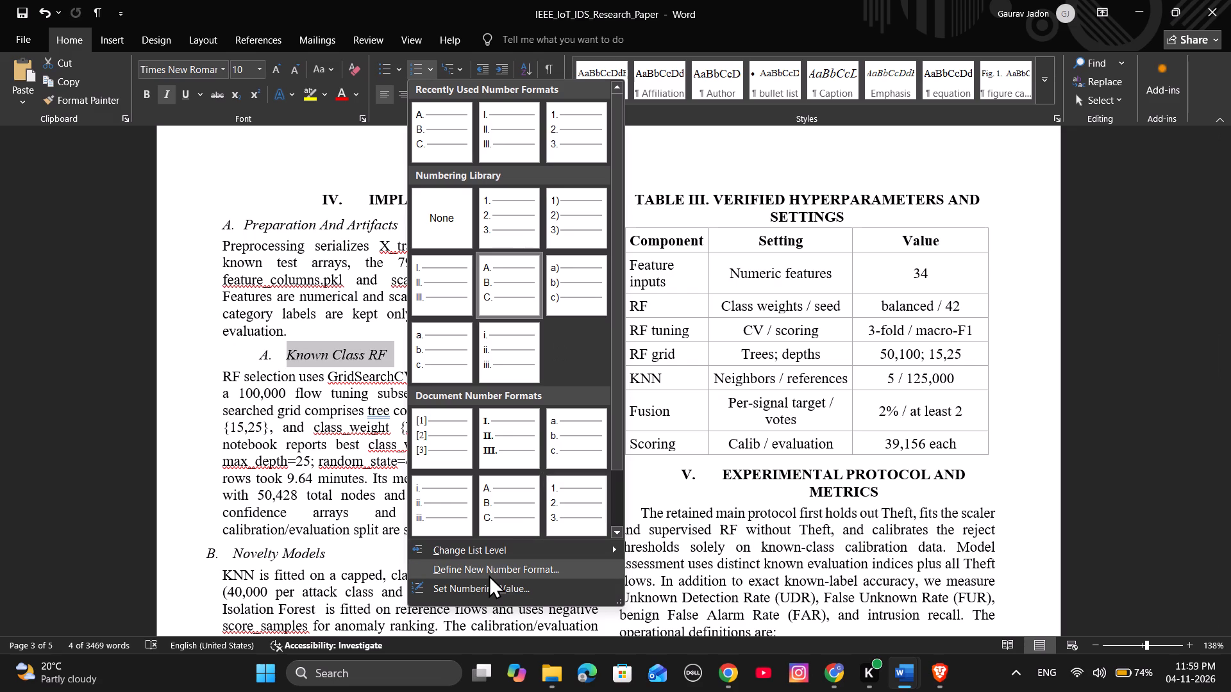
pyautogui.click(482, 589)
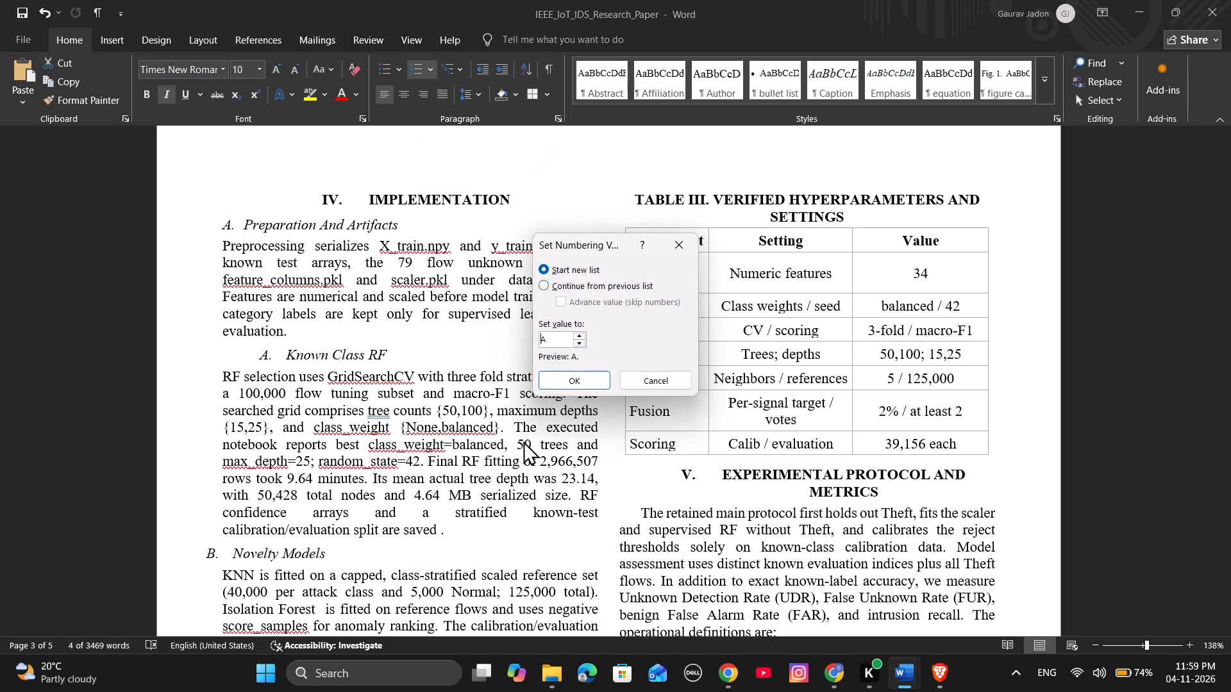
pyautogui.click(583, 337)
pyautogui.click(569, 388)
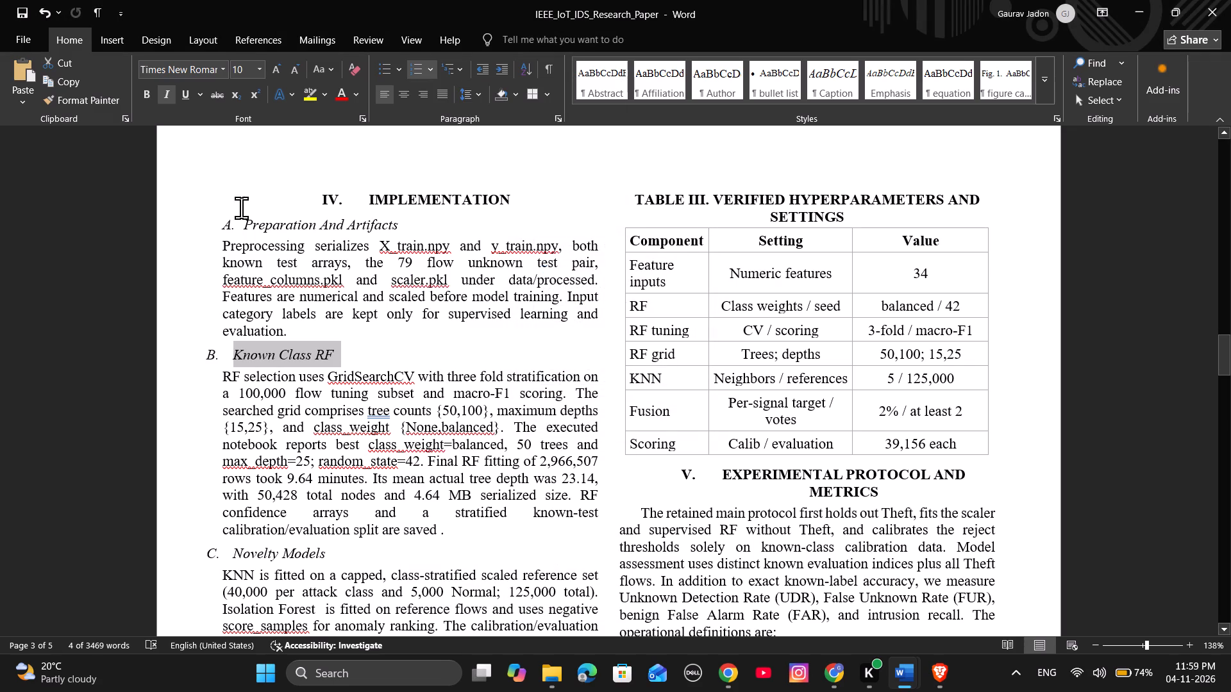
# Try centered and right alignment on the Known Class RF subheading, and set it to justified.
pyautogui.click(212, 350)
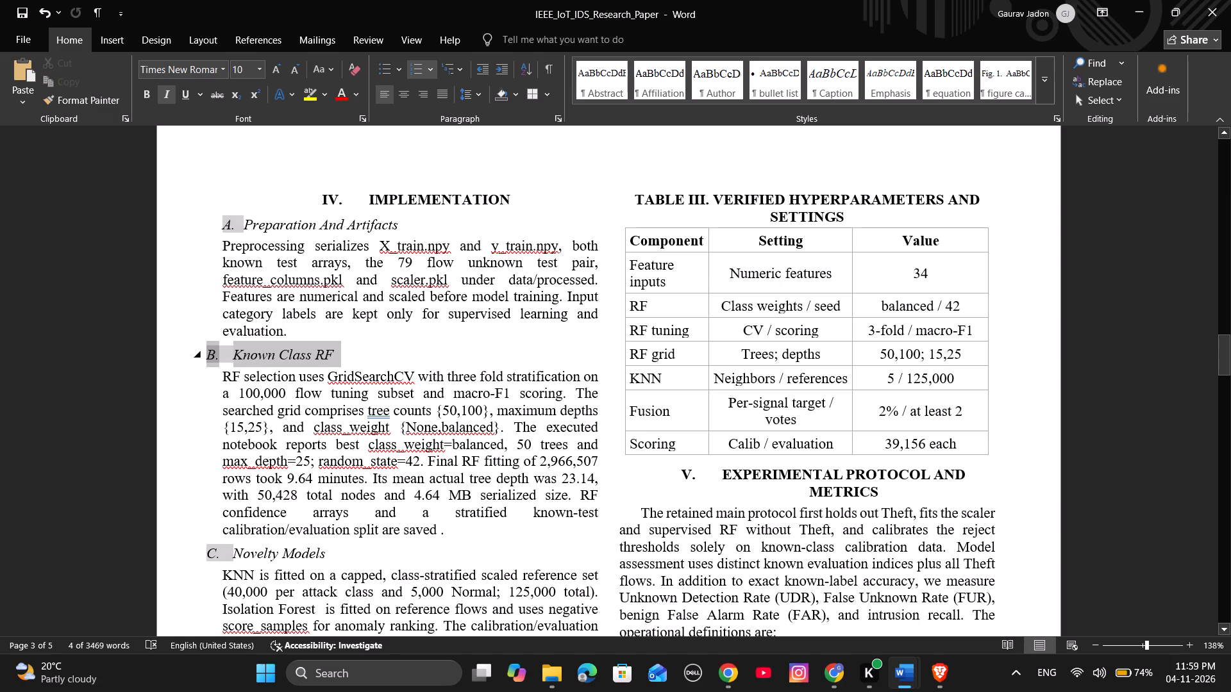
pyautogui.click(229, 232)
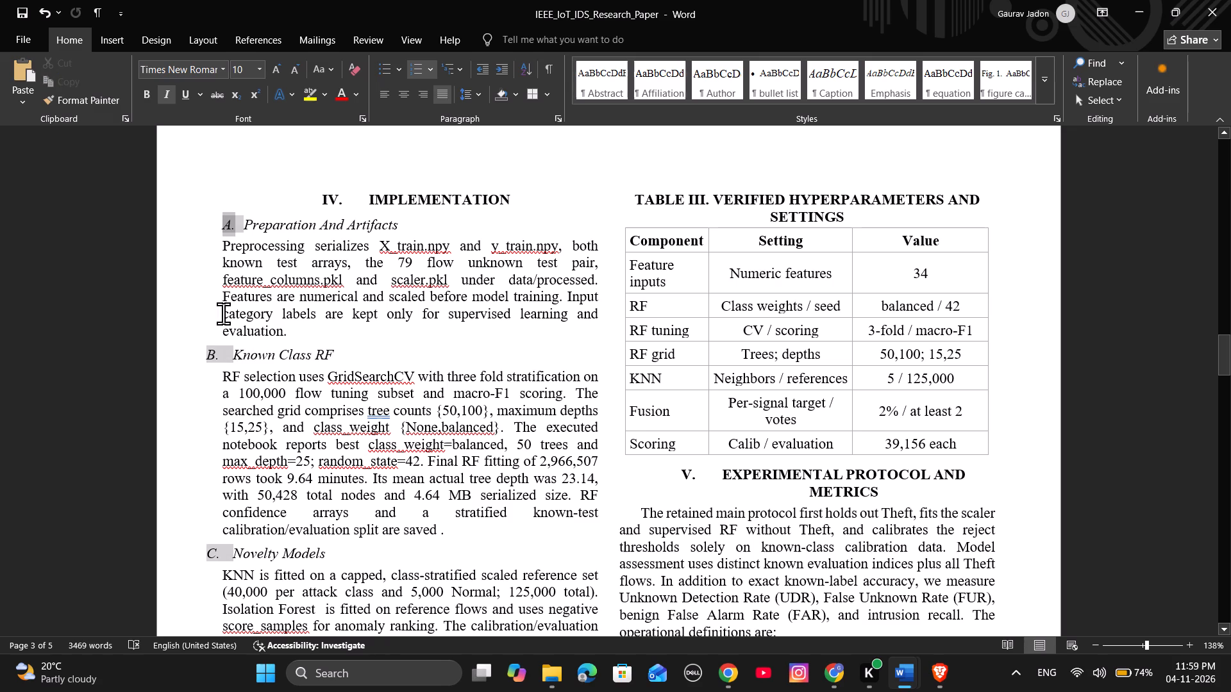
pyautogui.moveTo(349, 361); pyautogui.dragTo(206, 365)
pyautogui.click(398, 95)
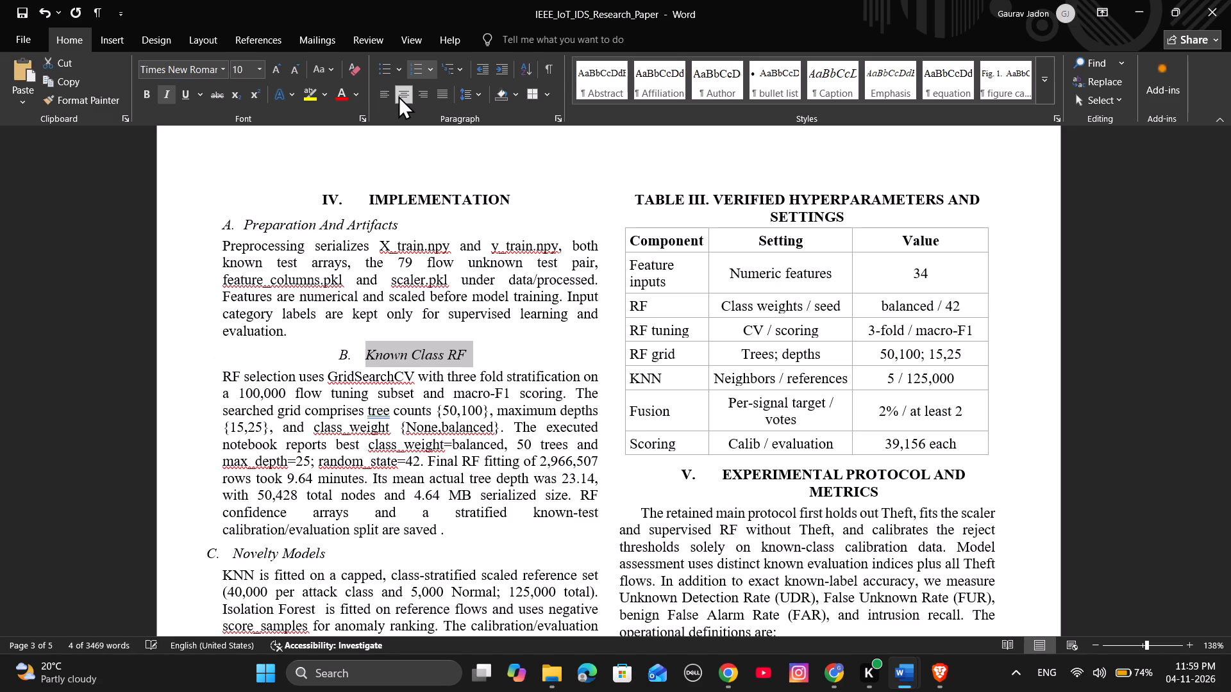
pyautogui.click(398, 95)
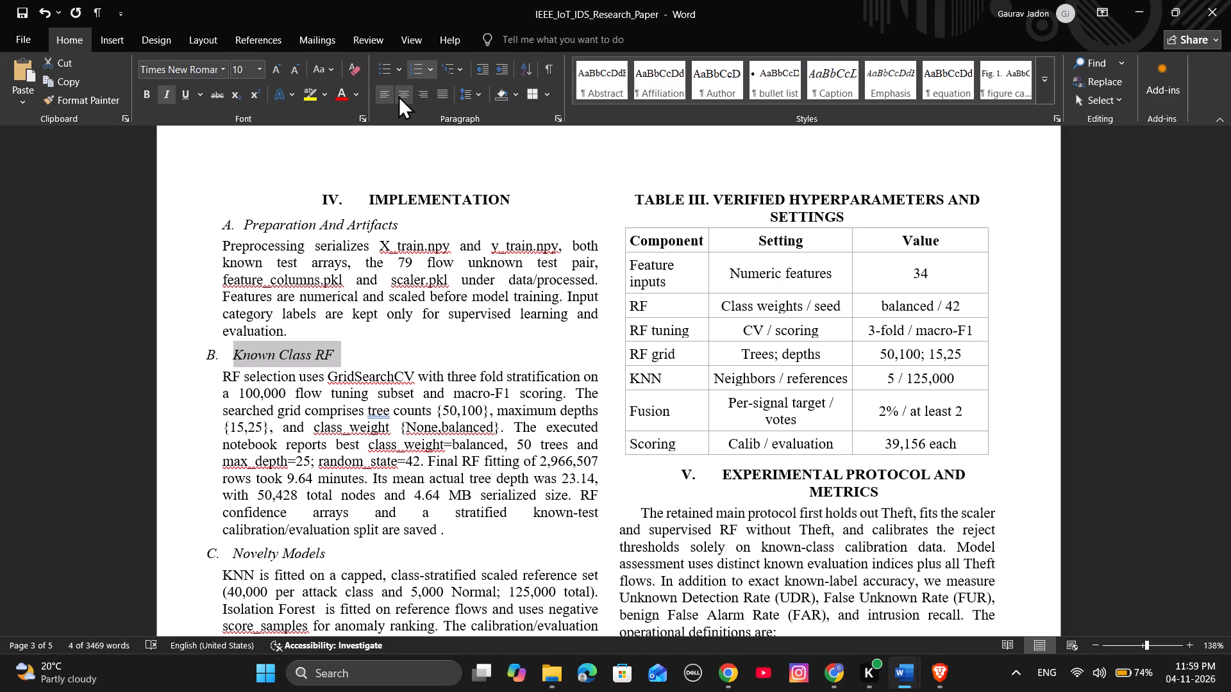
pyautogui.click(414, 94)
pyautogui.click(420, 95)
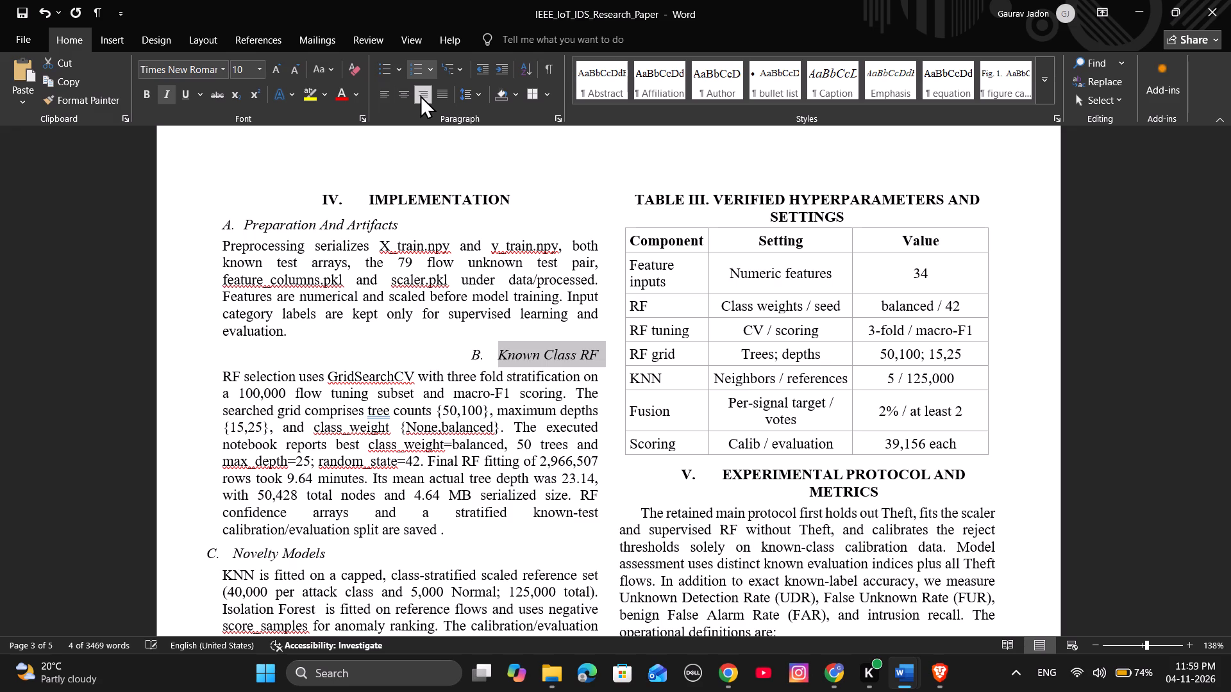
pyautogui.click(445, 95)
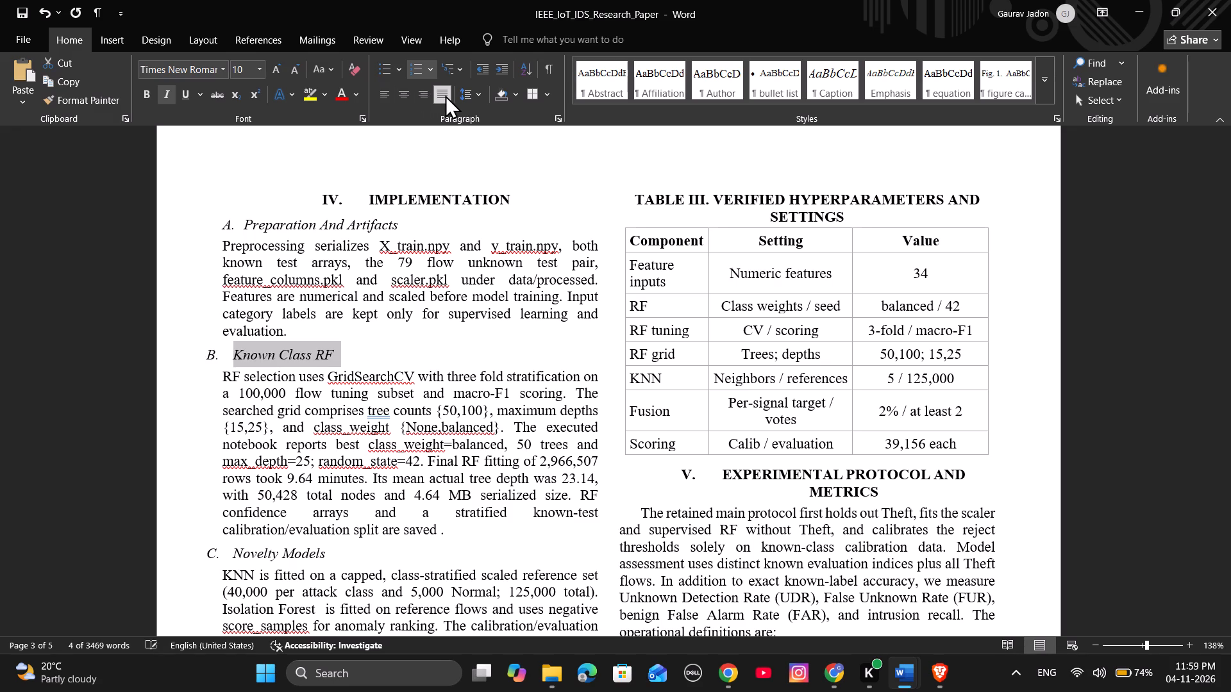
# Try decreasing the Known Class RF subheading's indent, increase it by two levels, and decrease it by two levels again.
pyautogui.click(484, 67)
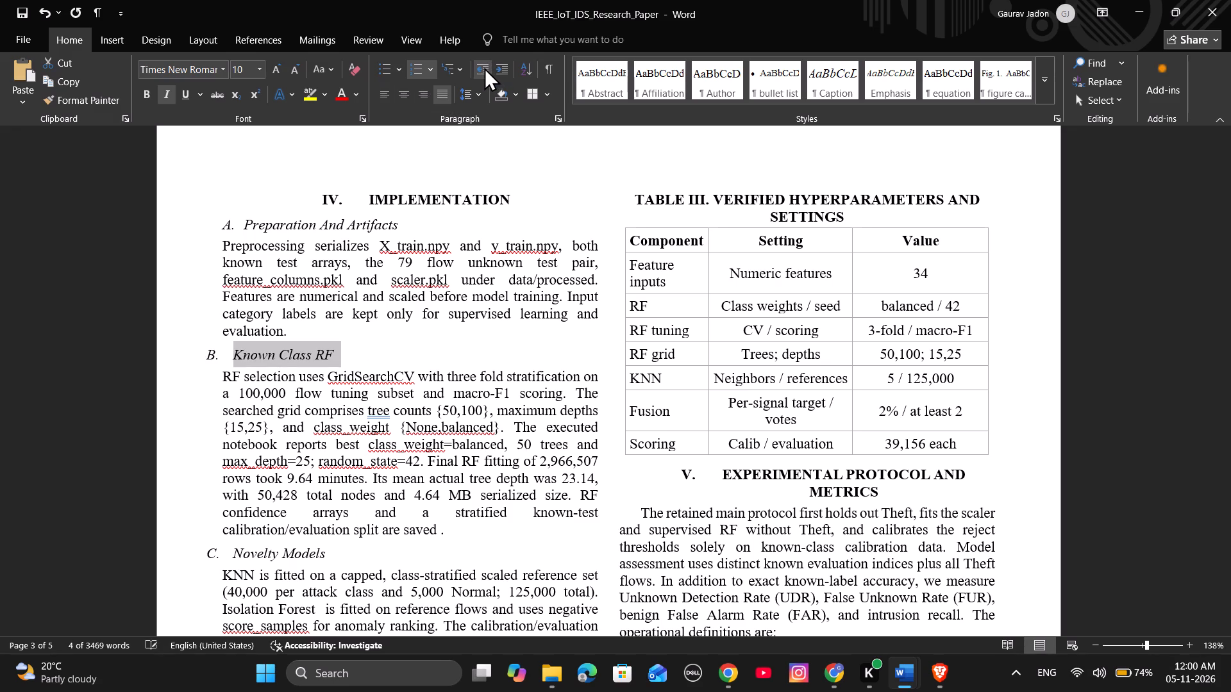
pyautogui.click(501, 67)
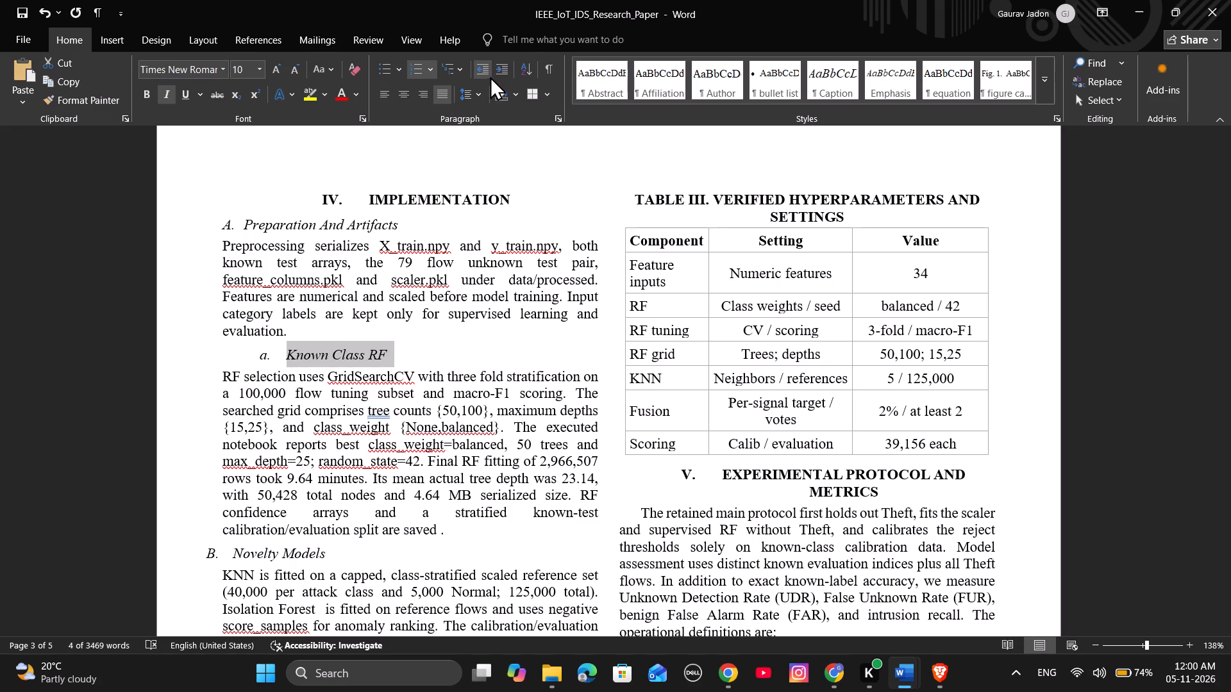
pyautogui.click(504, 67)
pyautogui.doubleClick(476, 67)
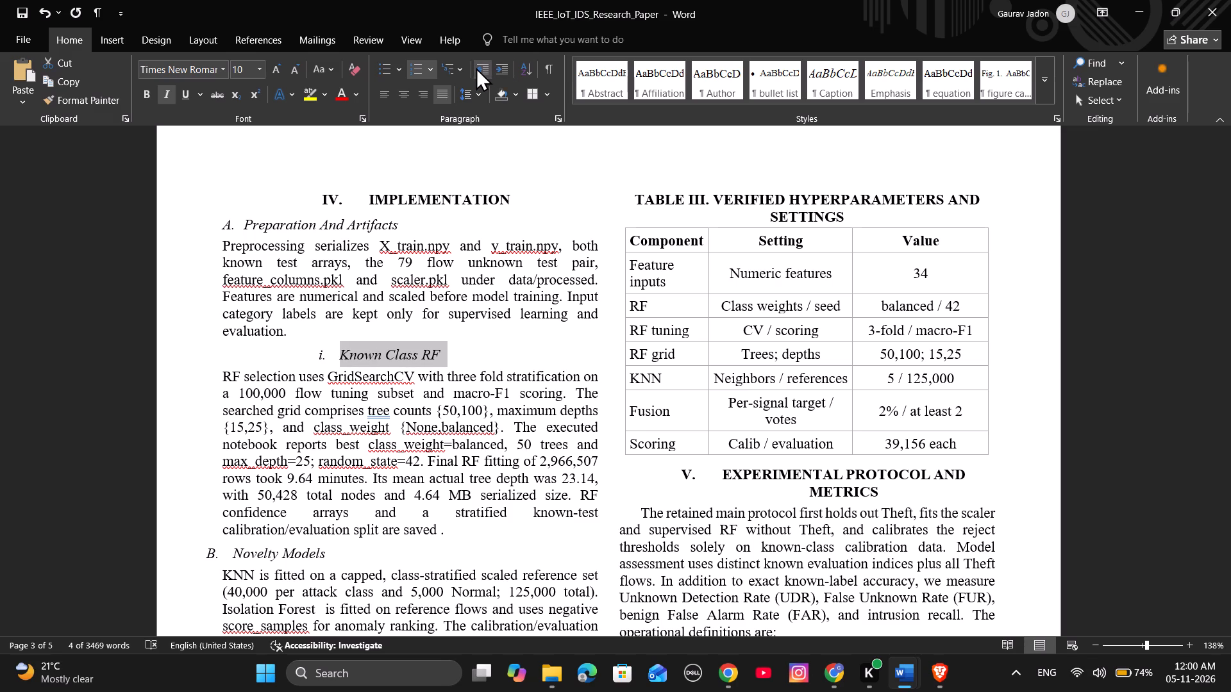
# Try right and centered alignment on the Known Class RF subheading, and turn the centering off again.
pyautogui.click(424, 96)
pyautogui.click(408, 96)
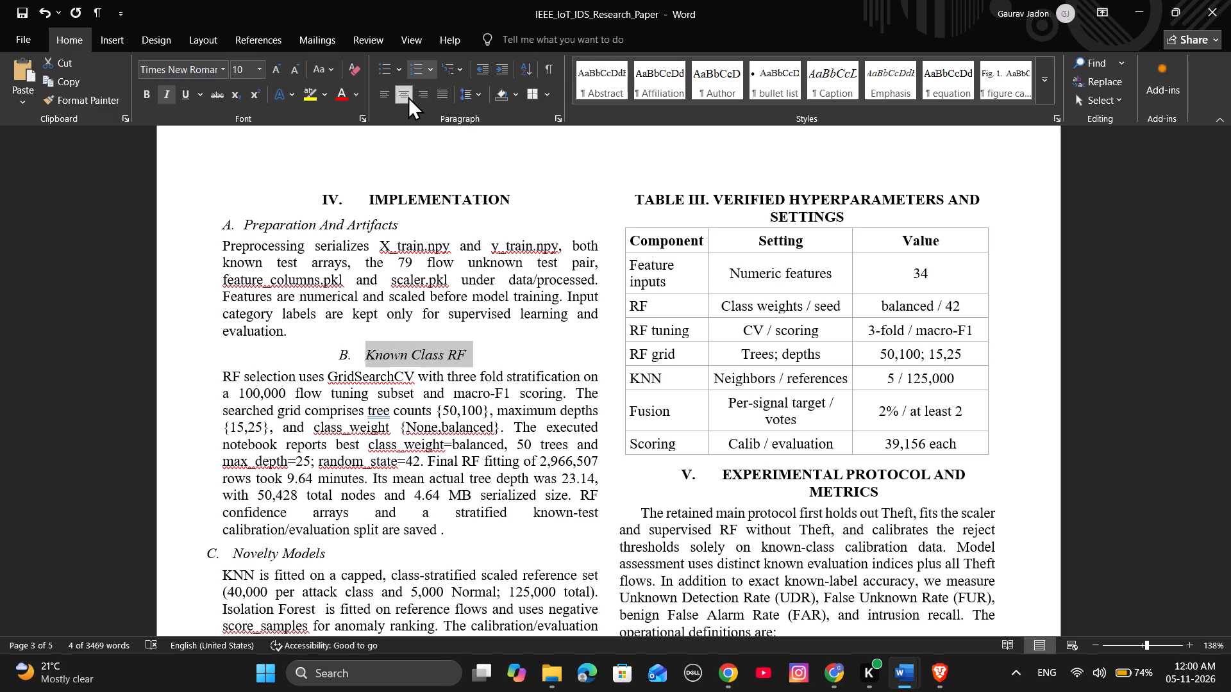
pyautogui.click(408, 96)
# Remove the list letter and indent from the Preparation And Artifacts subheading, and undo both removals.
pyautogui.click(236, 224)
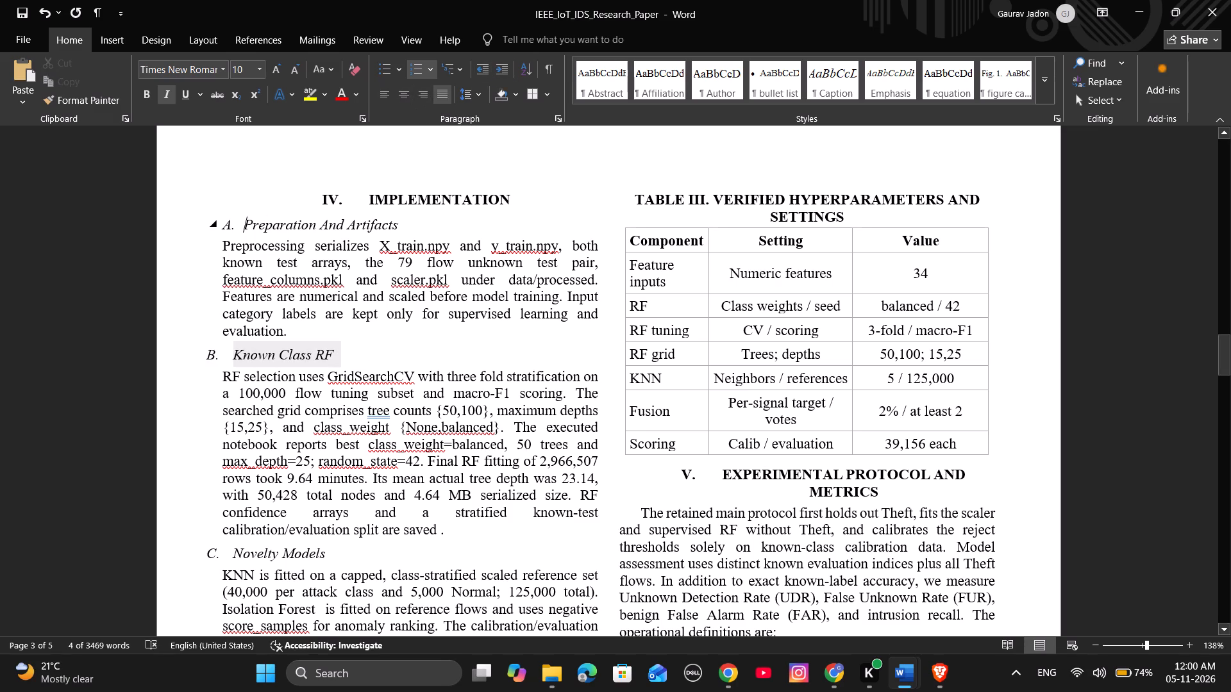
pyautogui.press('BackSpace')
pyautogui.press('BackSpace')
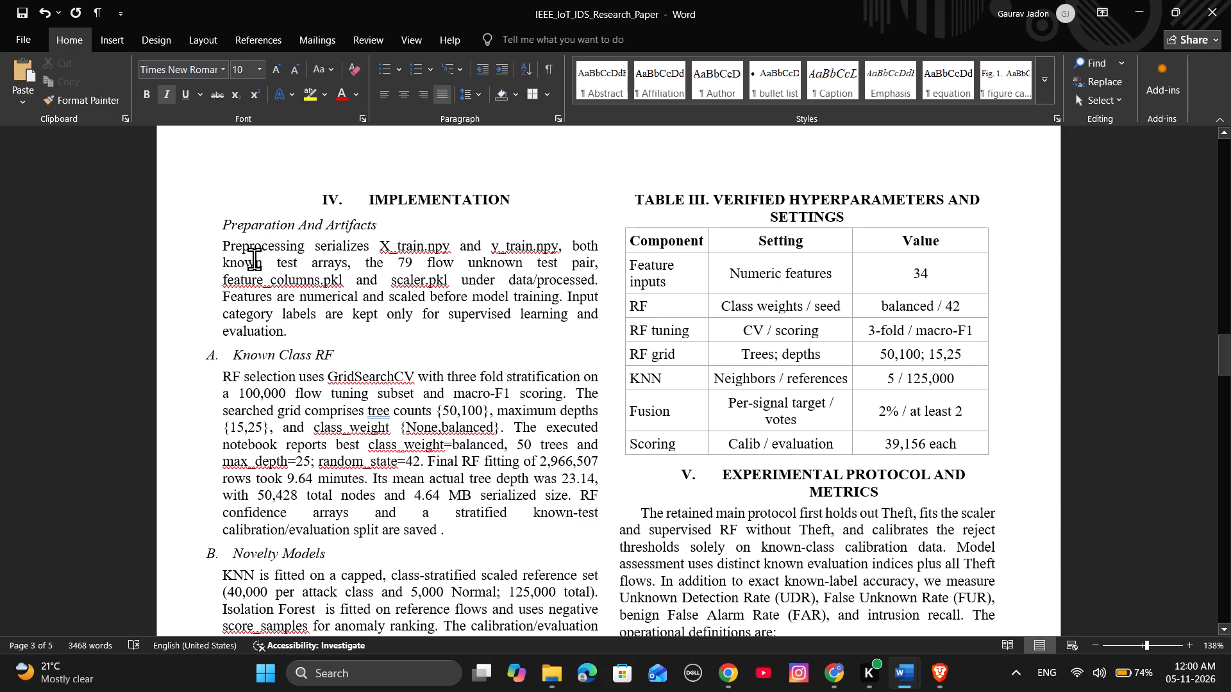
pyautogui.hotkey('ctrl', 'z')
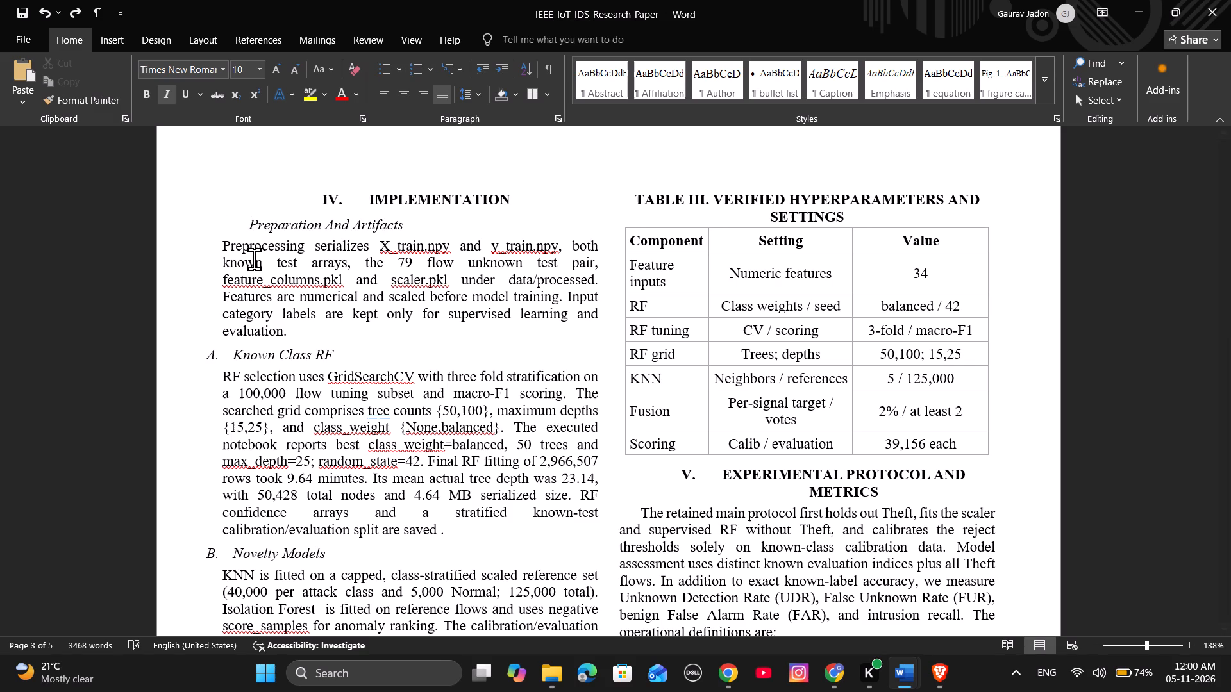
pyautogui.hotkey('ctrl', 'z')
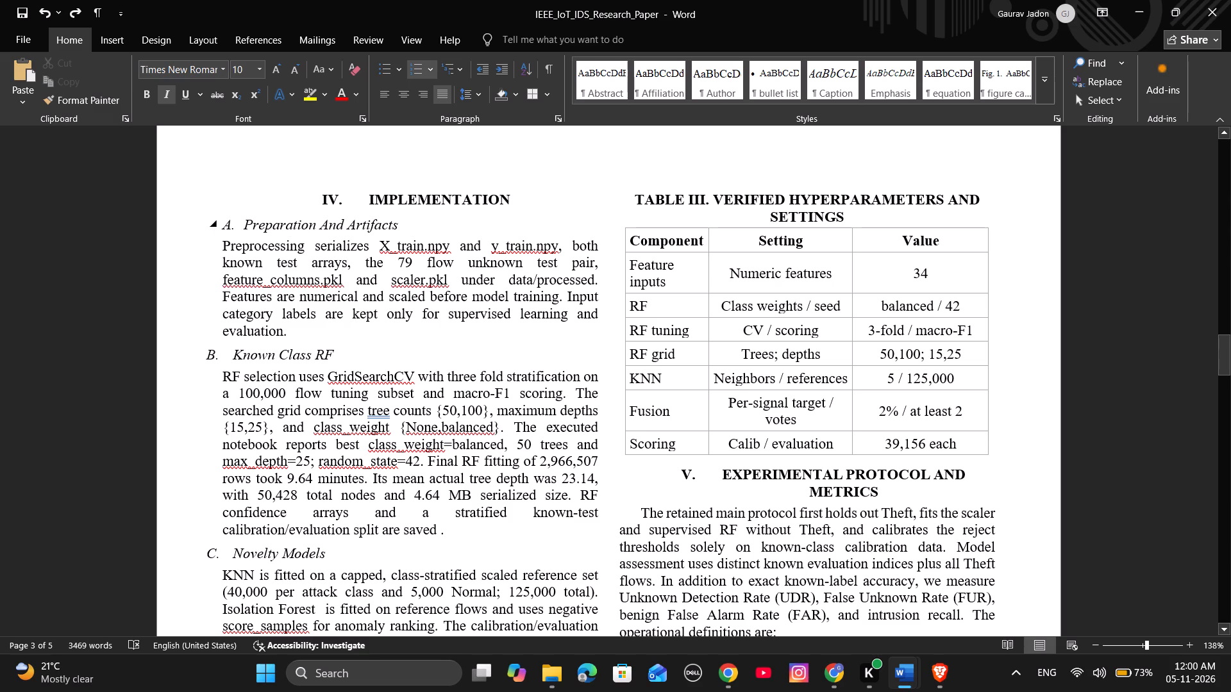
# Try decreasing the indent twice on all Implementation text from the Preparation And Artifacts subheading to the section's last paragraph.
pyautogui.moveTo(215, 231); pyautogui.dragTo(421, 665)
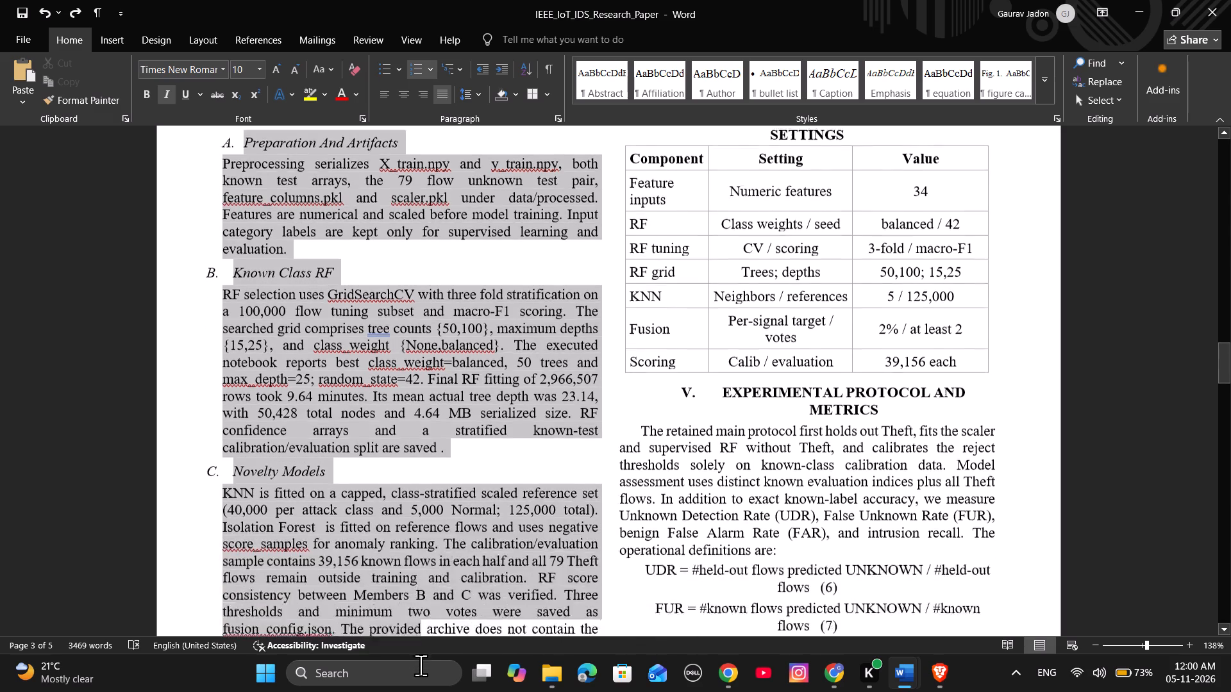
pyautogui.moveTo(421, 665); pyautogui.dragTo(530, 249)
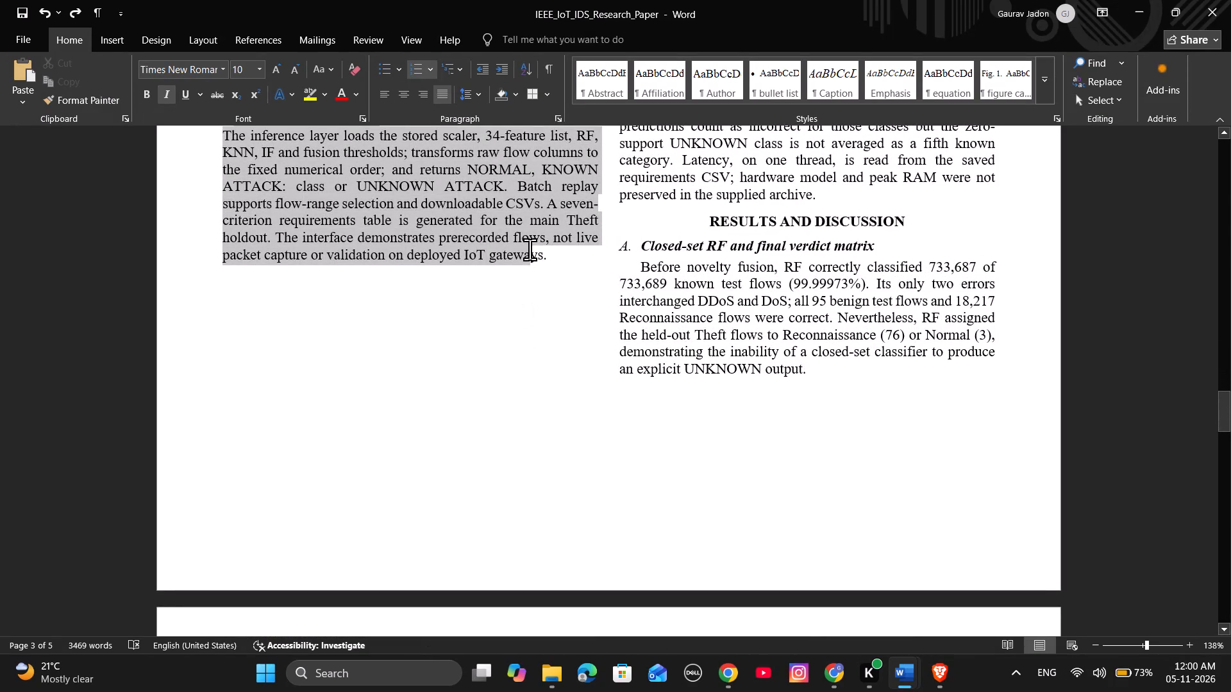
pyautogui.moveTo(530, 249); pyautogui.dragTo(547, 258)
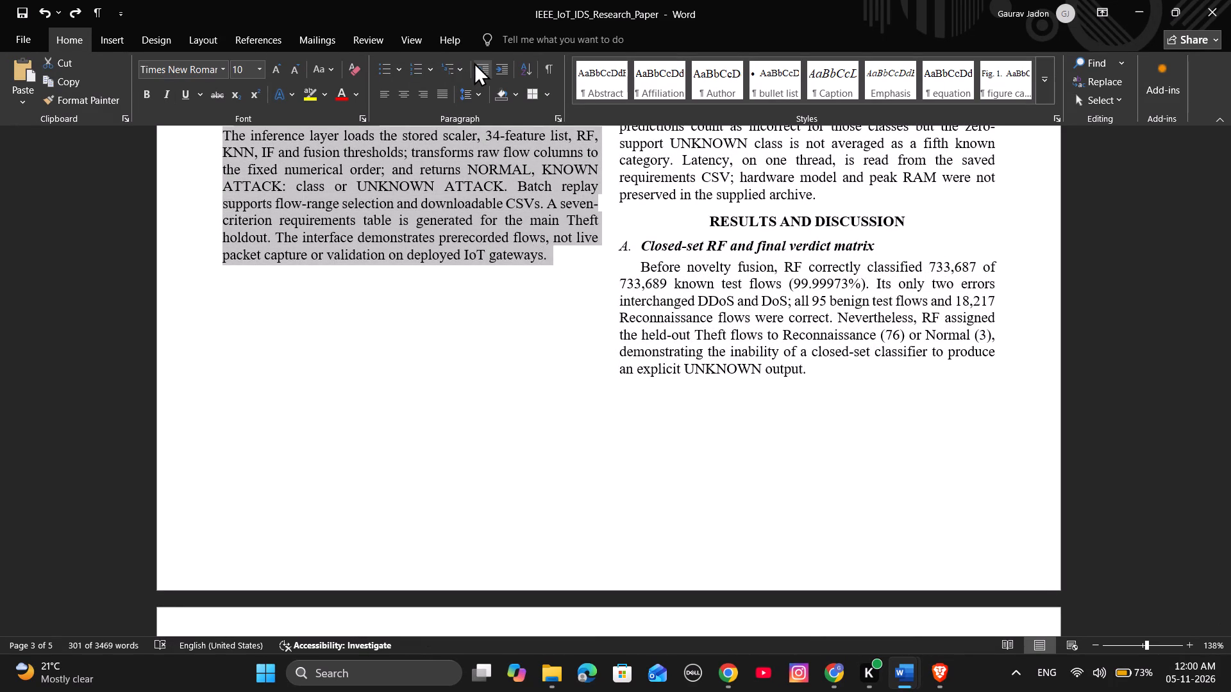
pyautogui.click(474, 62)
pyautogui.click(474, 62)
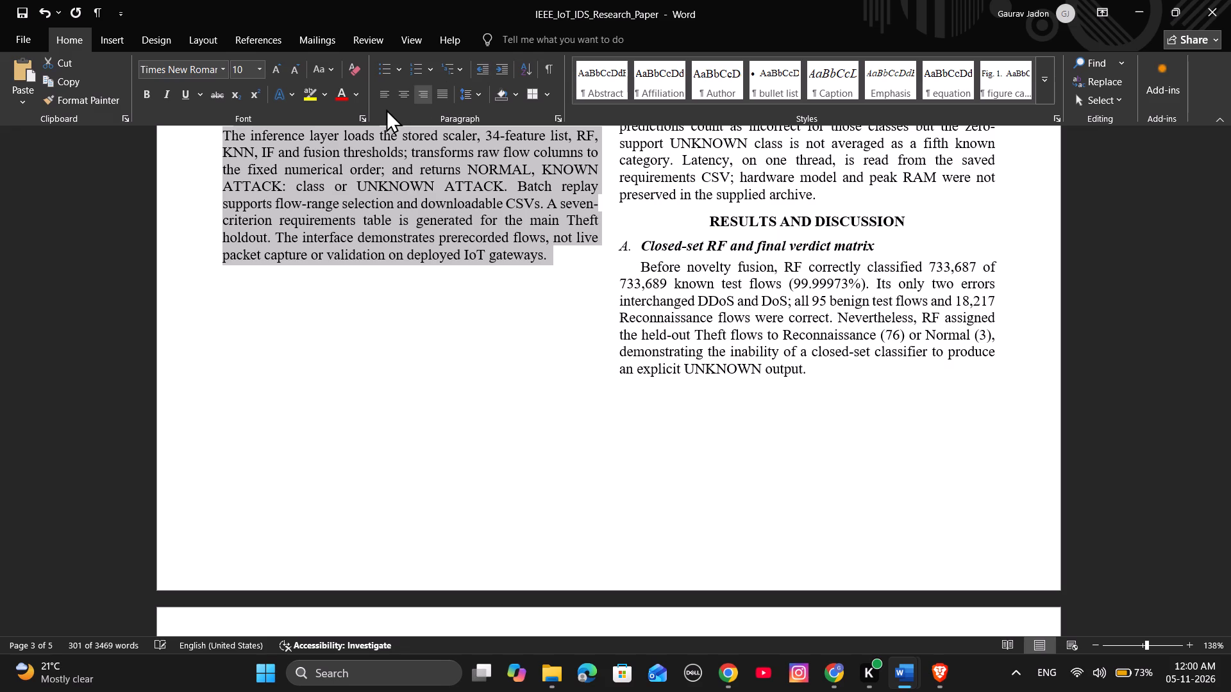
# Try left, centered and right alignment on the selected Implementation subheadings and paragraphs, and set them all to justified.
pyautogui.click(379, 95)
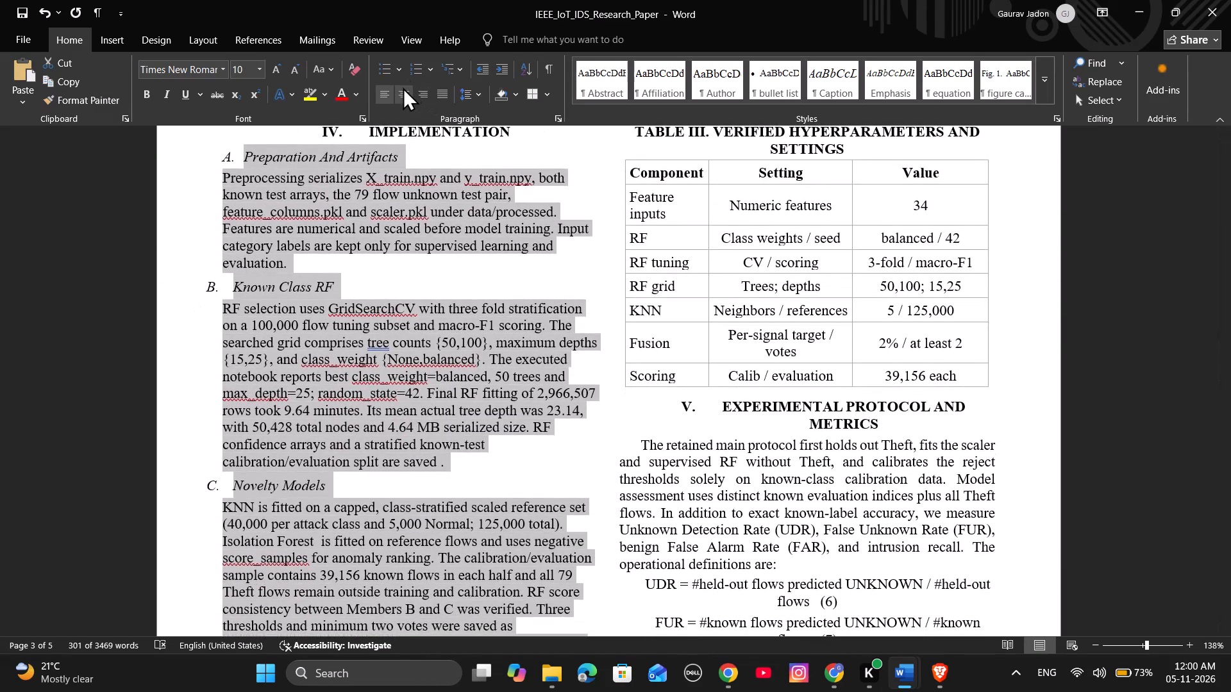
pyautogui.click(402, 87)
pyautogui.click(414, 92)
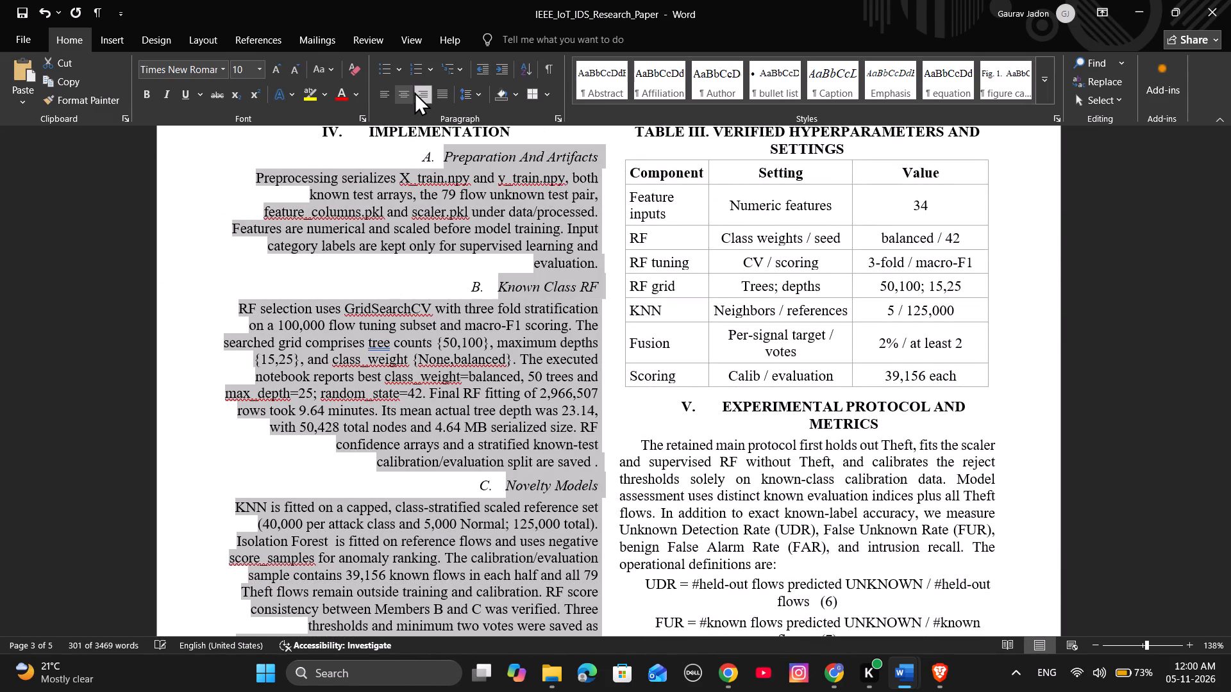
pyautogui.click(437, 95)
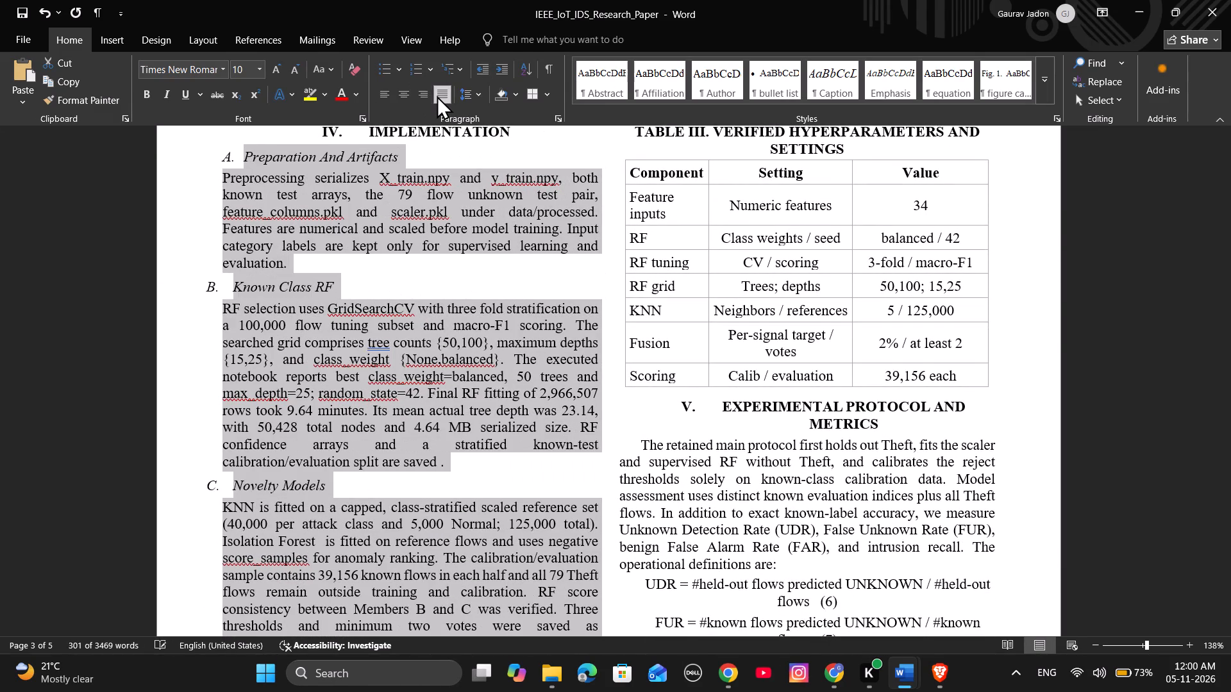